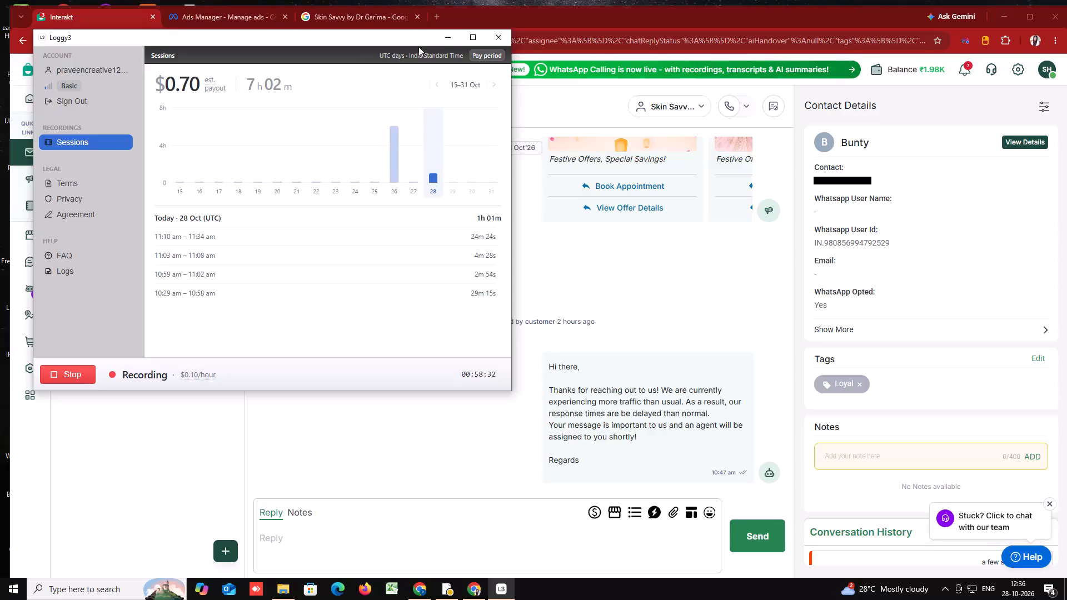
Switch to the Interakt inbox in Chrome and open the most recent chat among the open WhatsApp conversations.
click(356, 431)
click(156, 206)
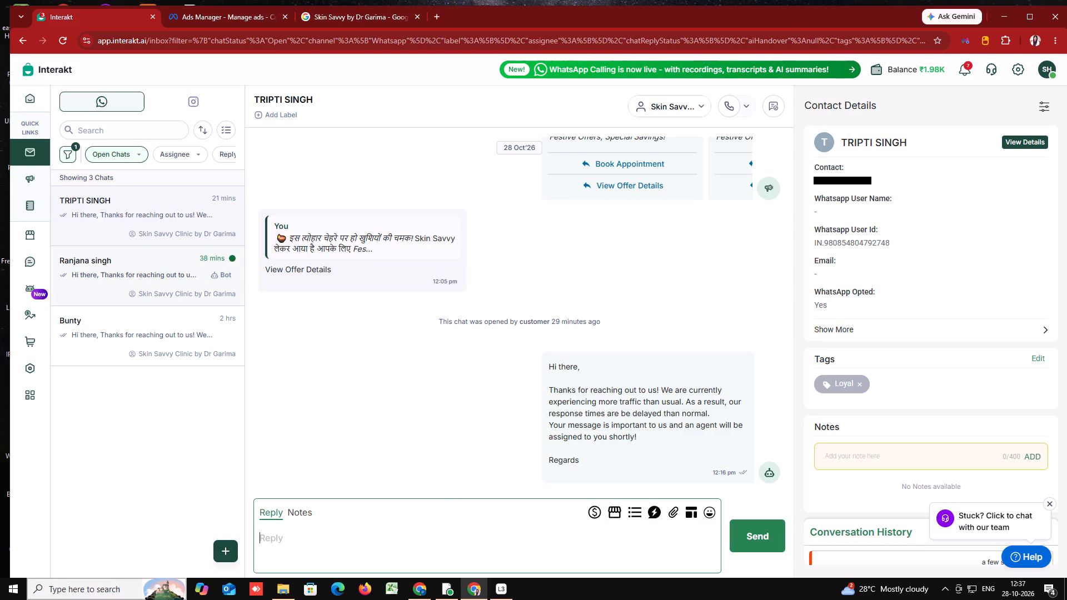
Find and launch Snipping Tool, and start a new snip over the open Interakt chat.
click(99, 589)
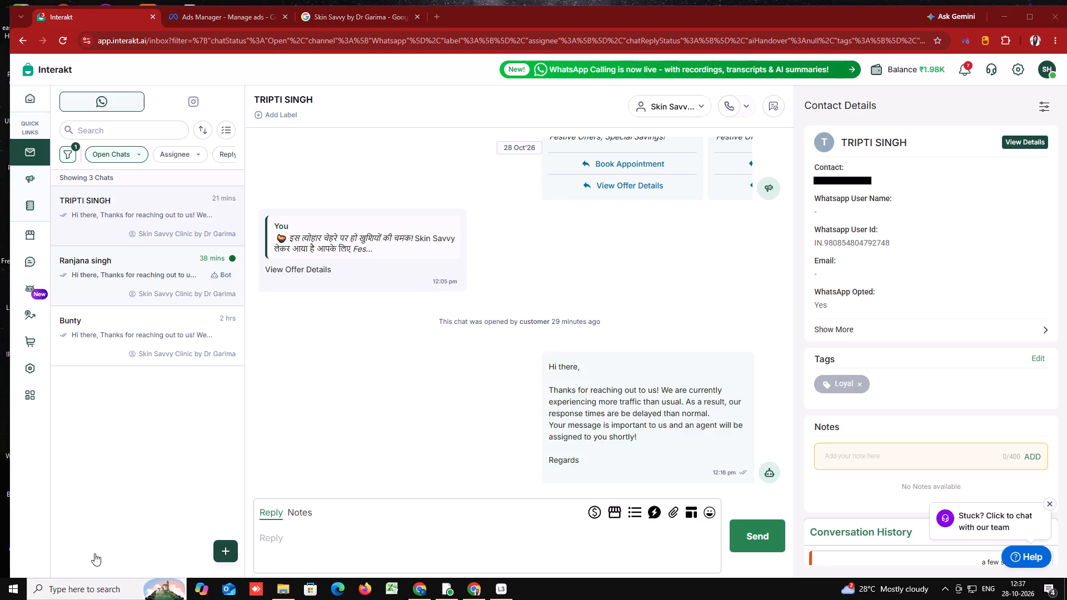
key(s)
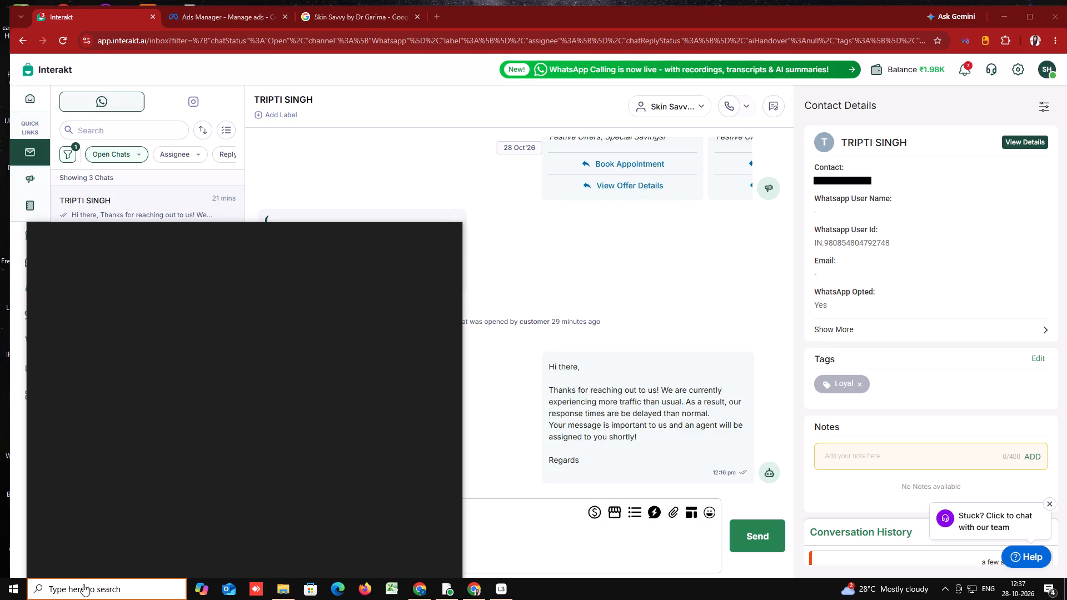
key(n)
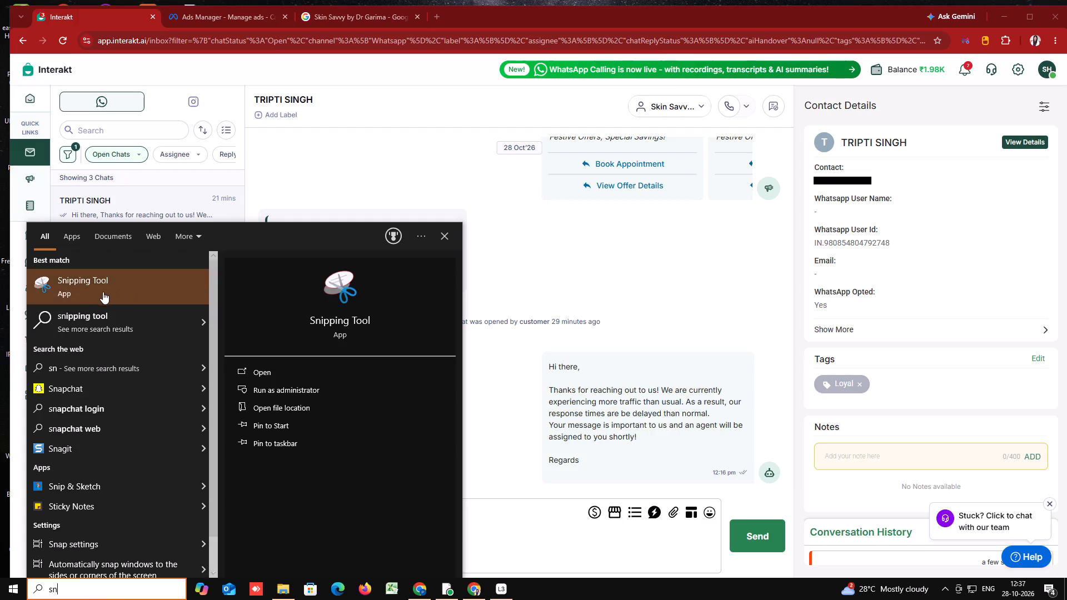
click(102, 292)
click(684, 541)
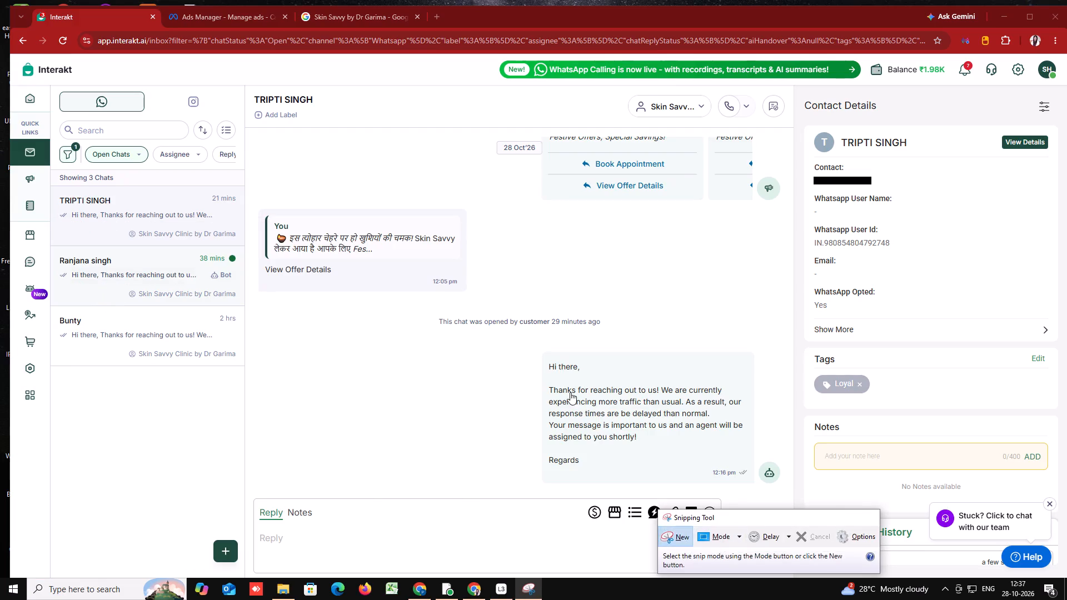
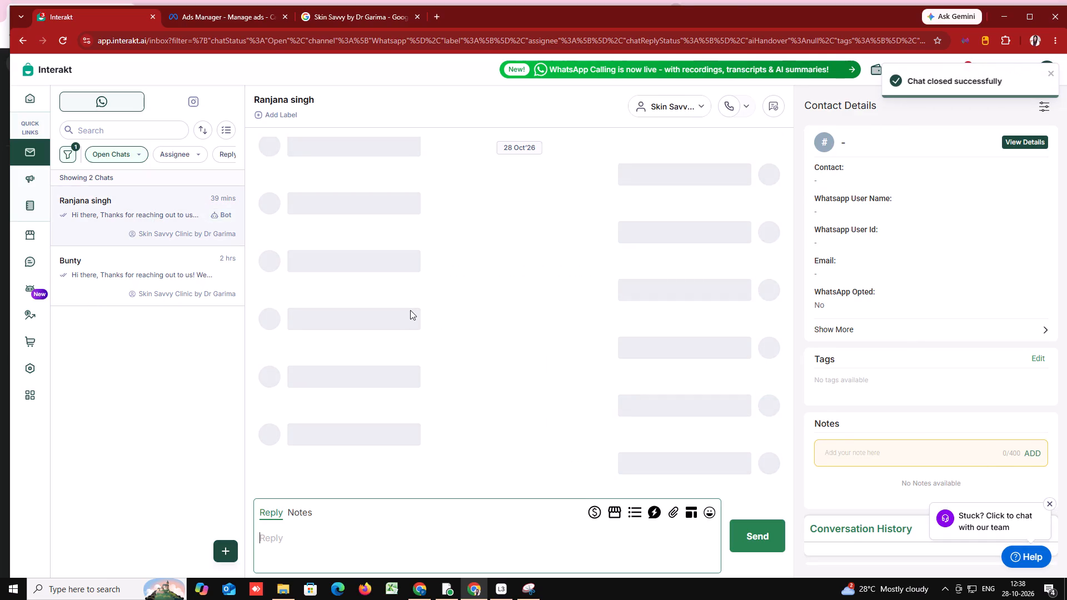
Switch to Snipping Tool and bring up the window holding the captured customer chat.
click(528, 592)
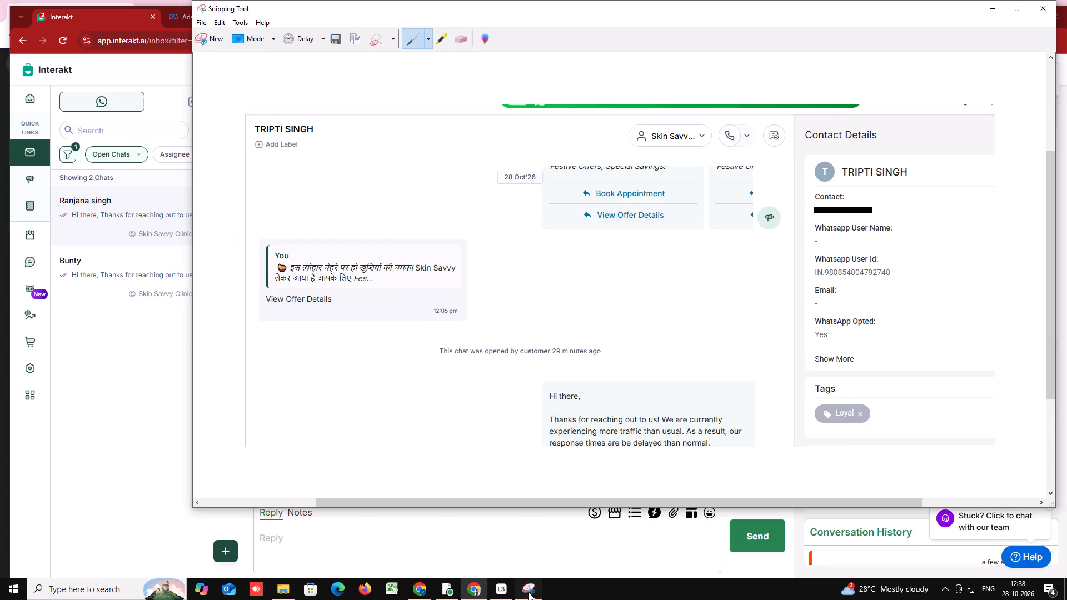
Start a new snip to capture the customer chat now open in the Interakt inbox.
click(210, 37)
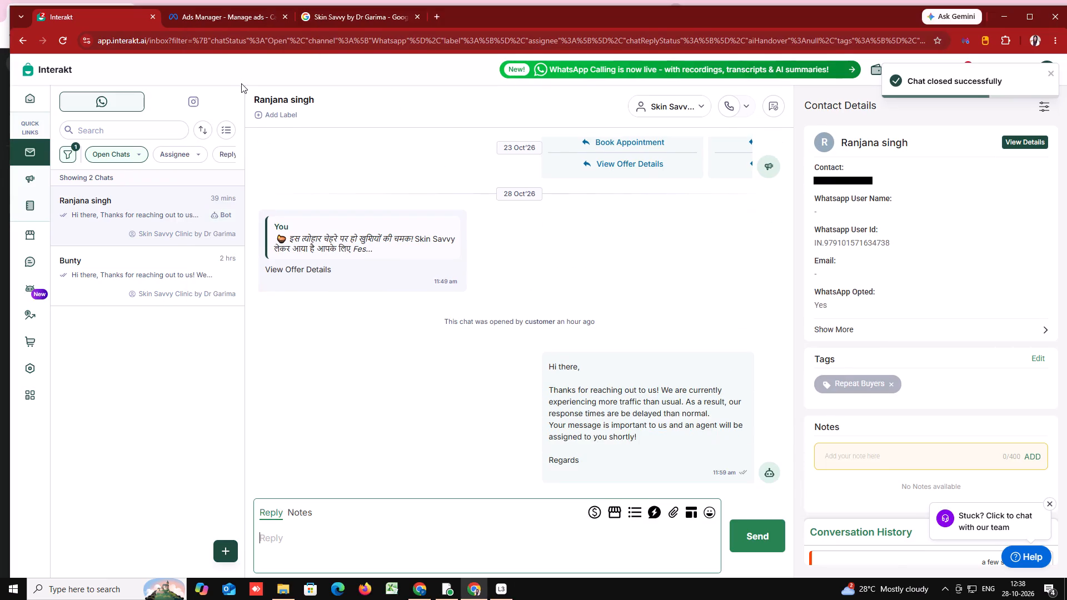
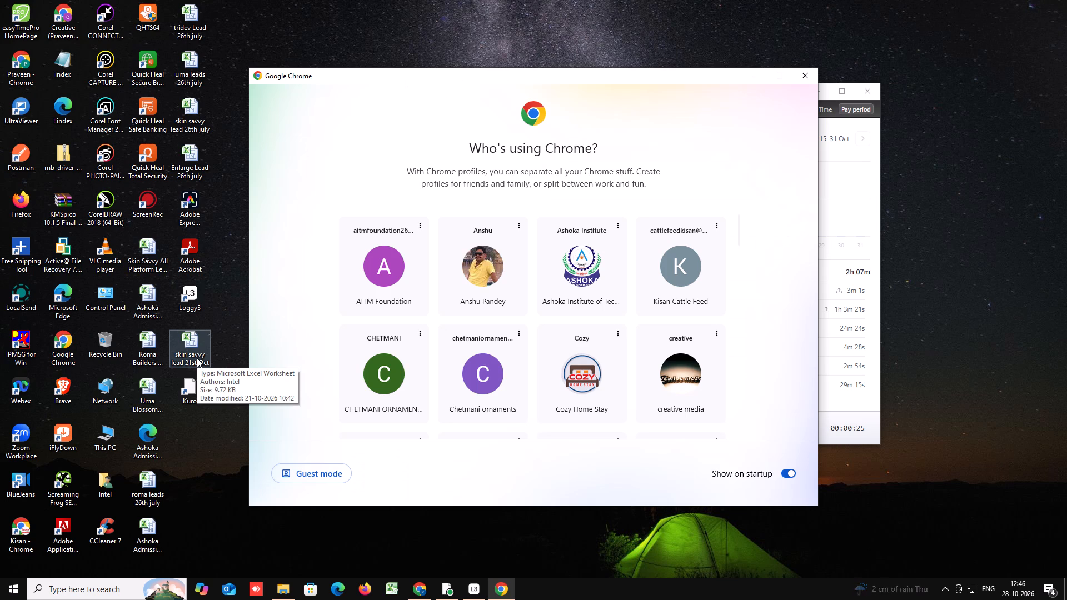
scroll(484, 311, down, 4)
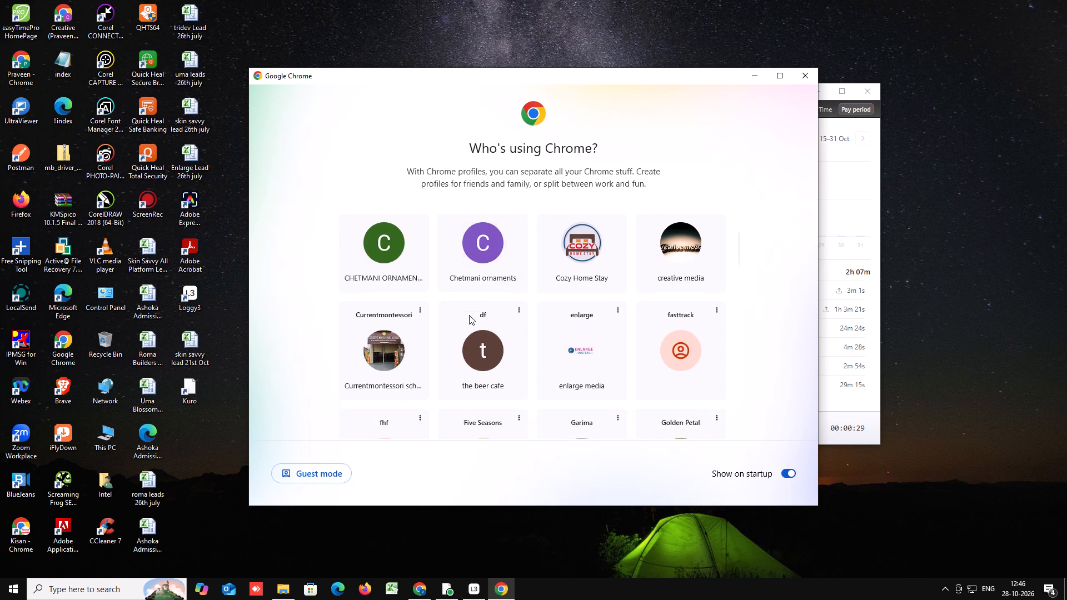
scroll(526, 296, up, 2)
scroll(483, 271, down, 2)
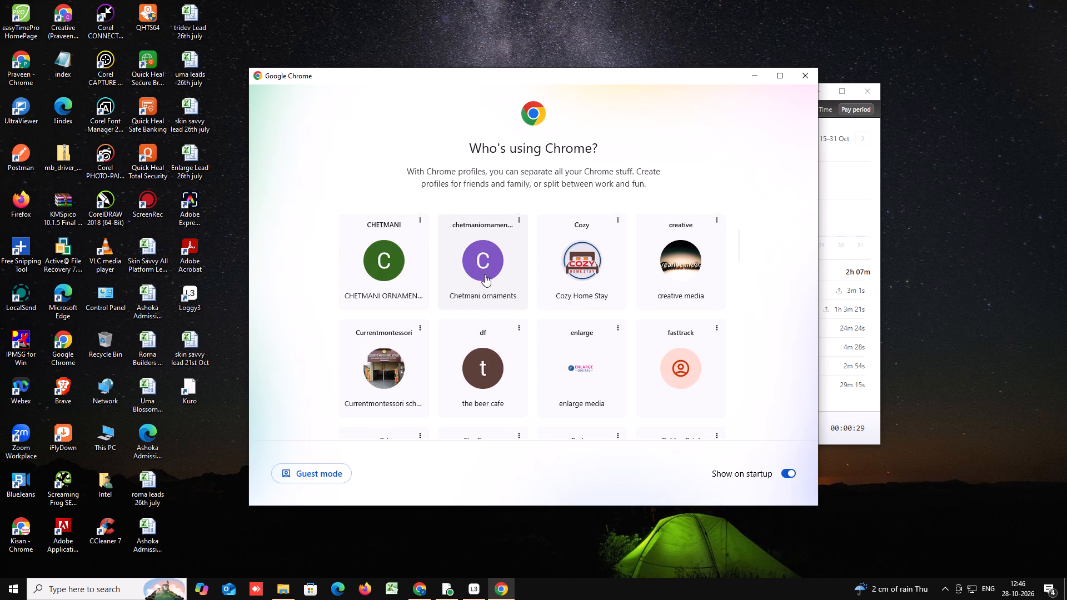
scroll(521, 294, down, 2)
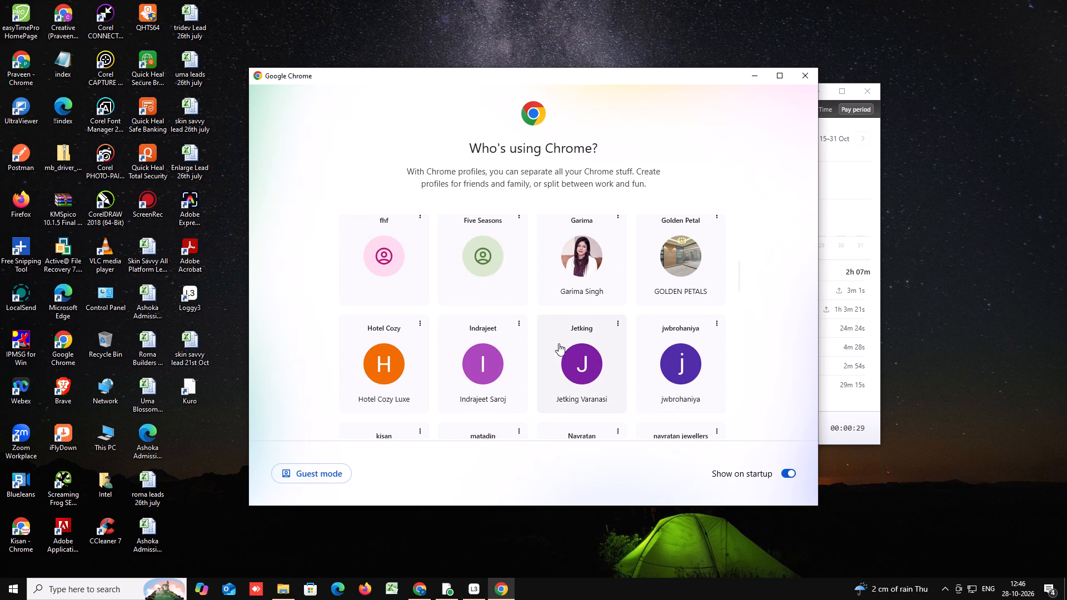
scroll(530, 337, down, 6)
scroll(480, 292, down, 3)
click(487, 310)
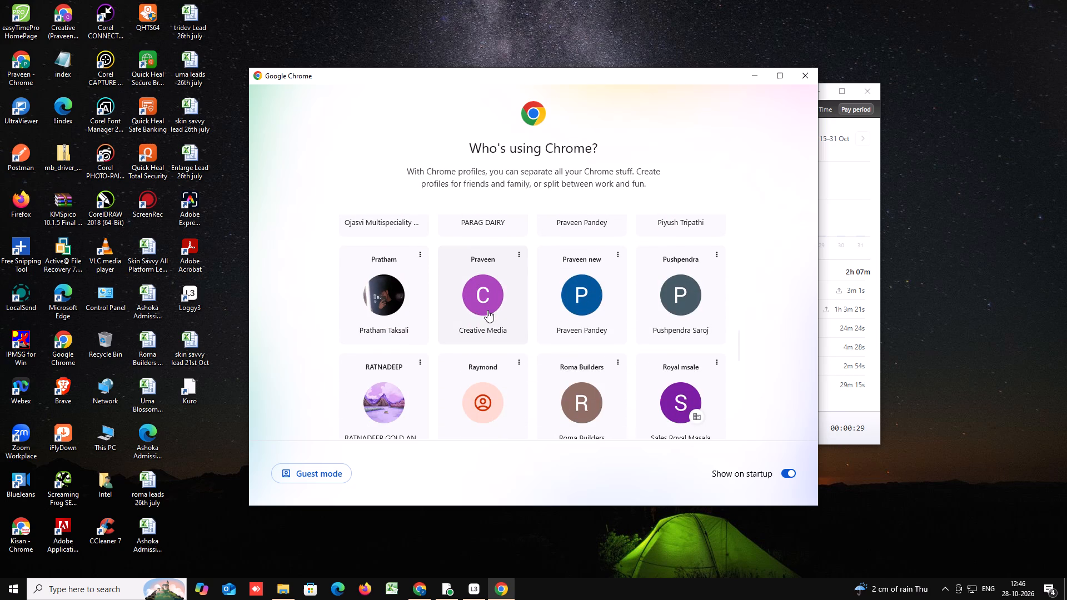
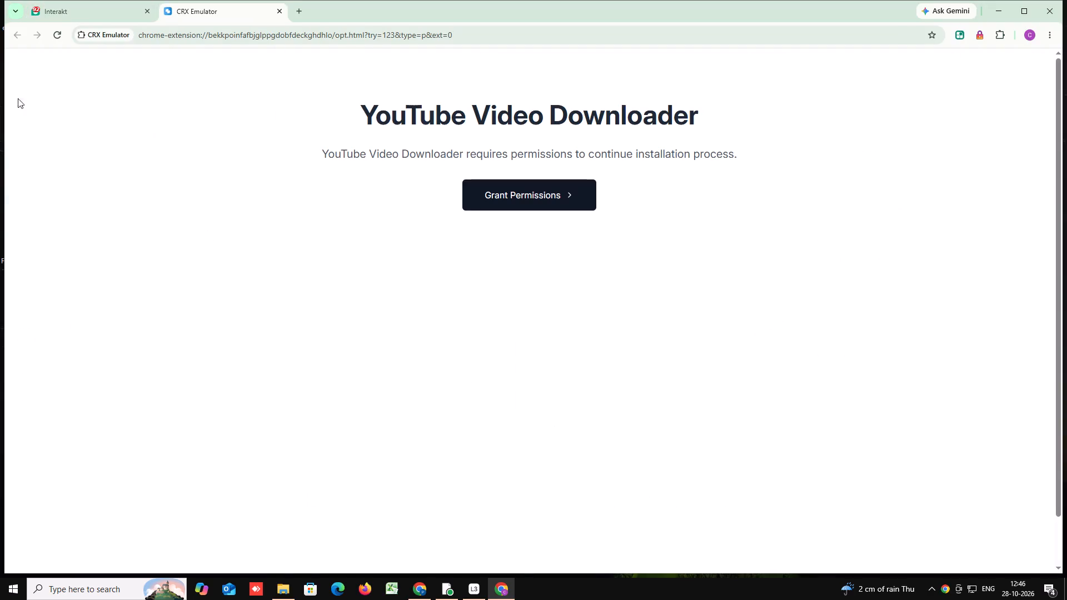
Return to the Interakt inbox and close the open customer chat that ends with the store's automated thank-you message.
click(77, 6)
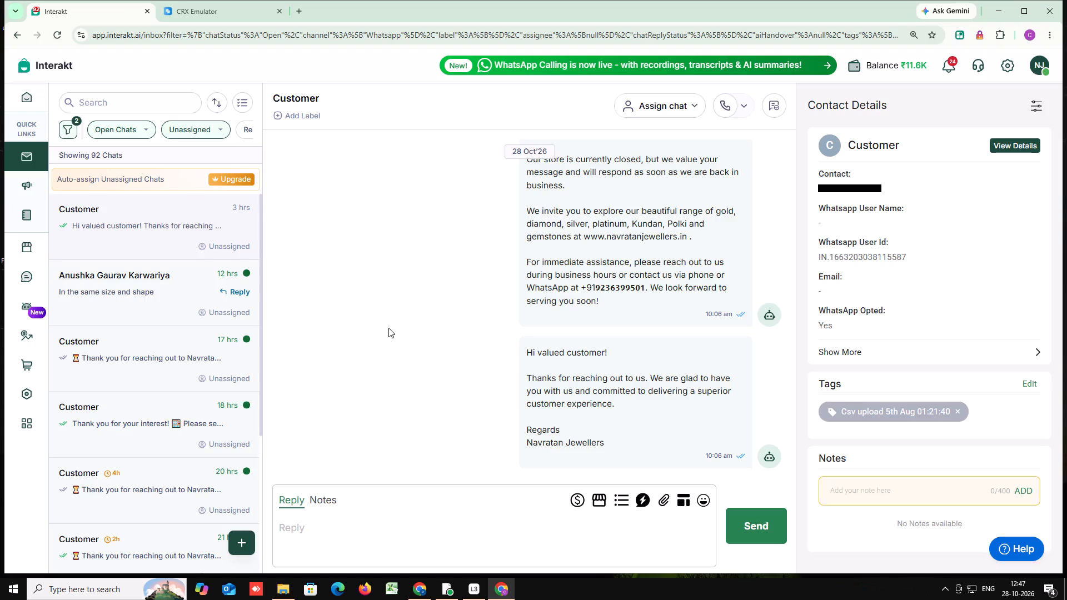
scroll(412, 339, up, 5)
click(773, 103)
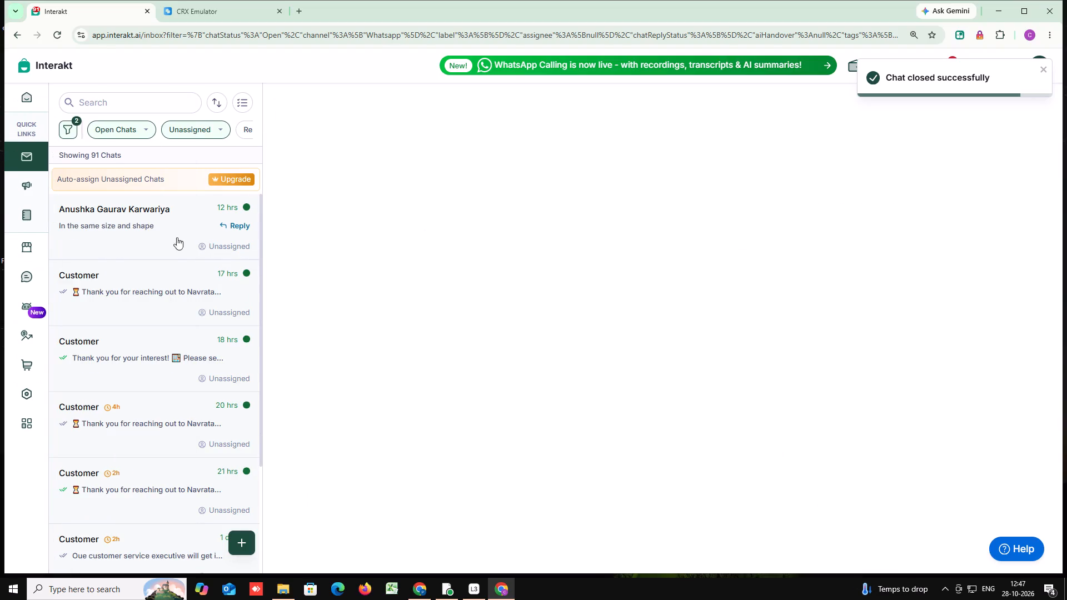
Open the unassigned chat ending "In the same size and shape" and read through the customer's earring photos, videos and stone request.
click(130, 224)
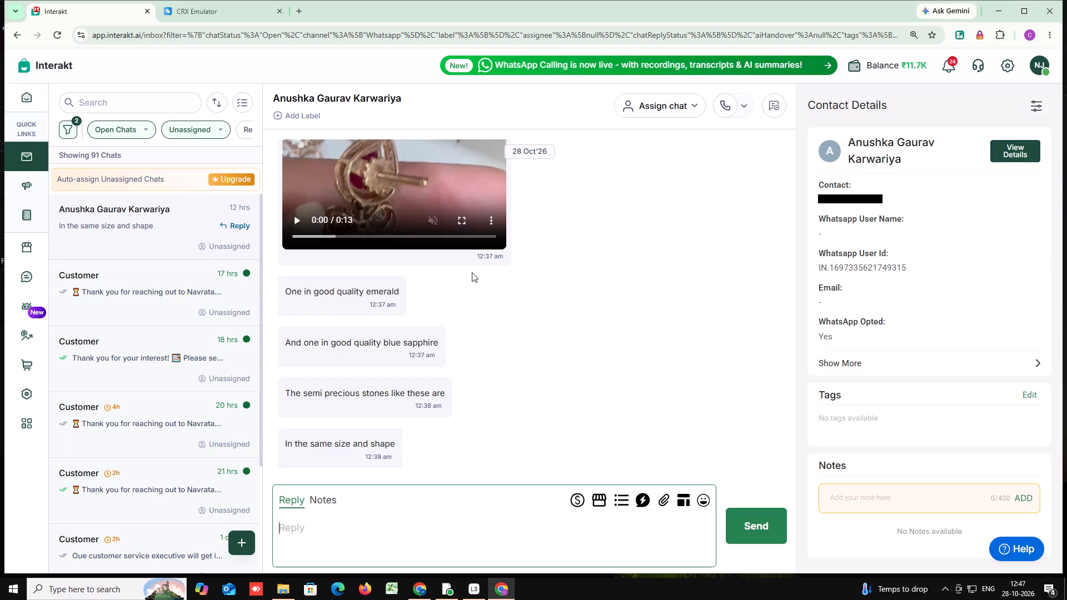
scroll(472, 272, up, 5)
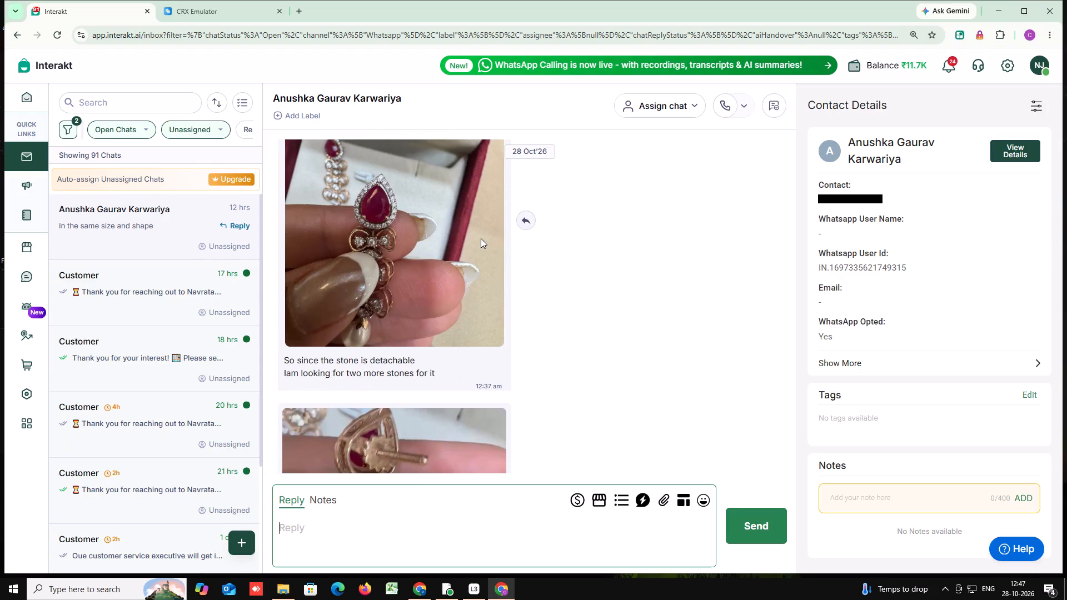
scroll(481, 238, up, 7)
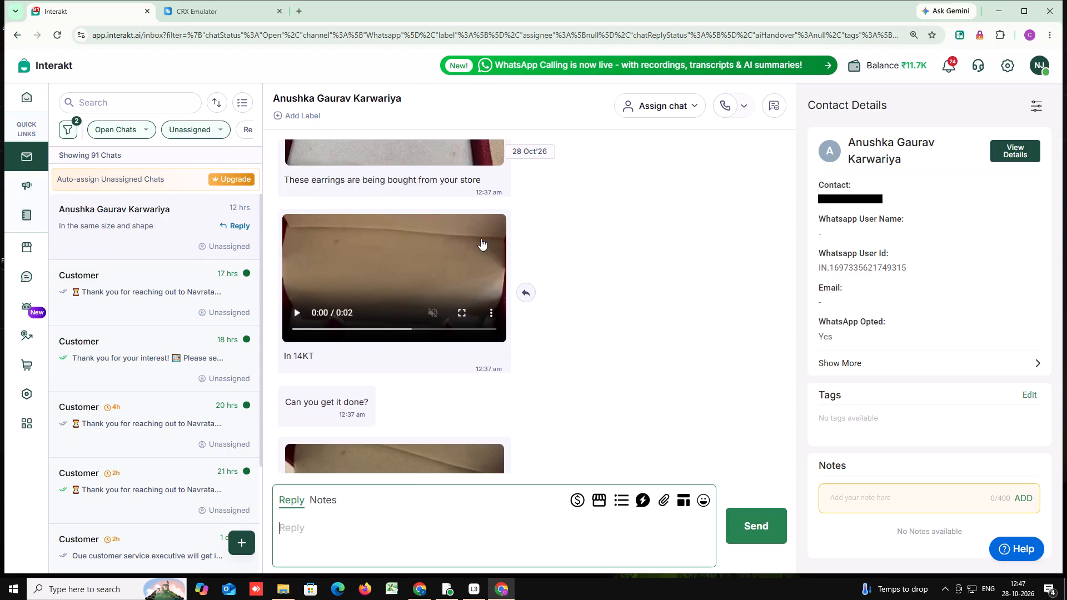
scroll(481, 238, up, 5)
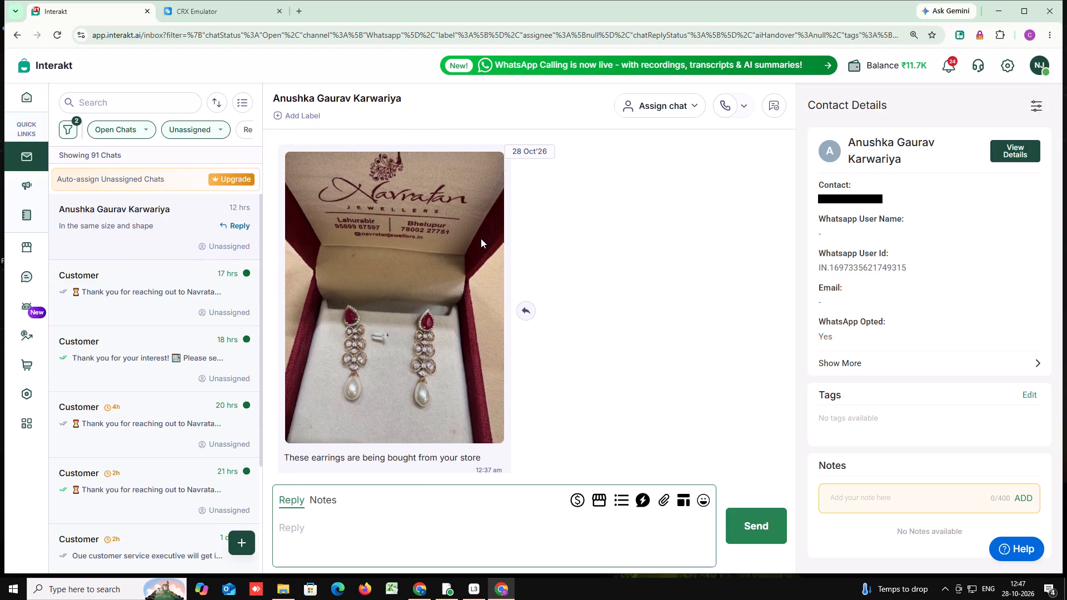
scroll(481, 238, up, 3)
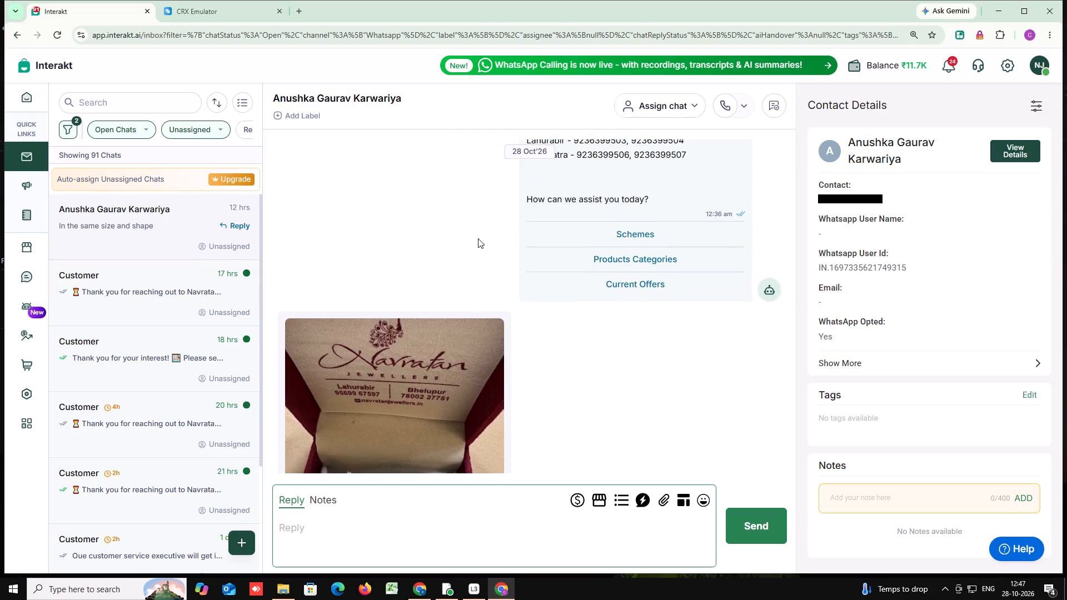
scroll(475, 239, down, 7)
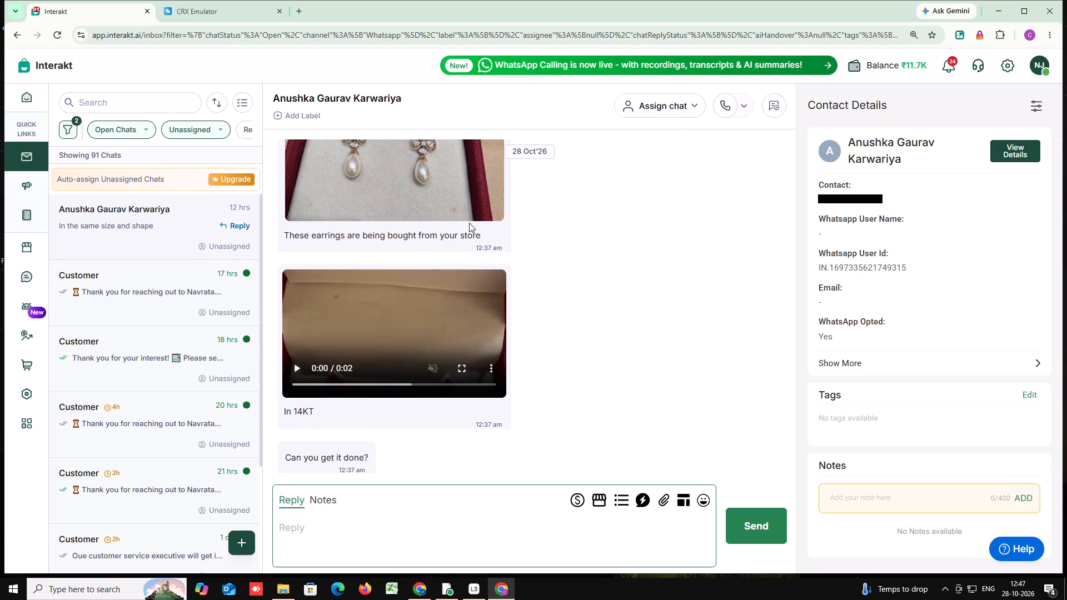
scroll(469, 223, up, 4)
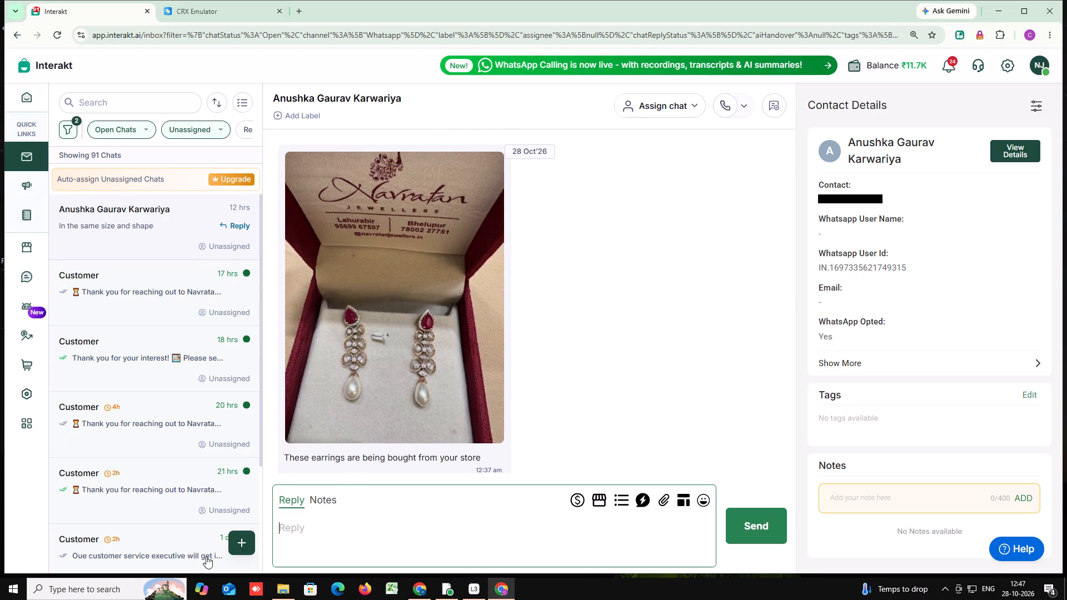
click(95, 591)
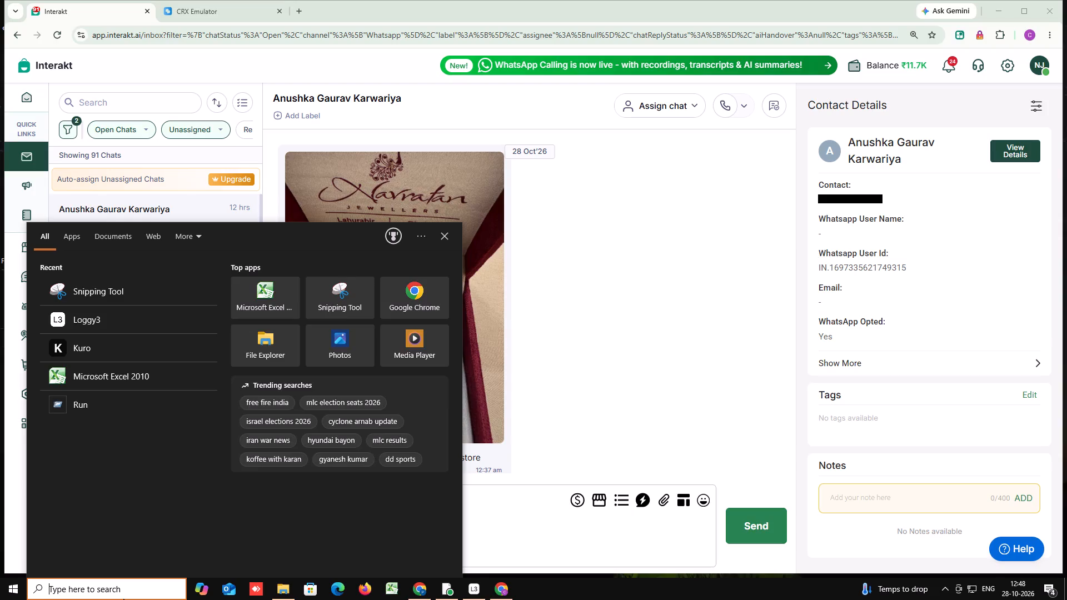
key(s)
key(n)
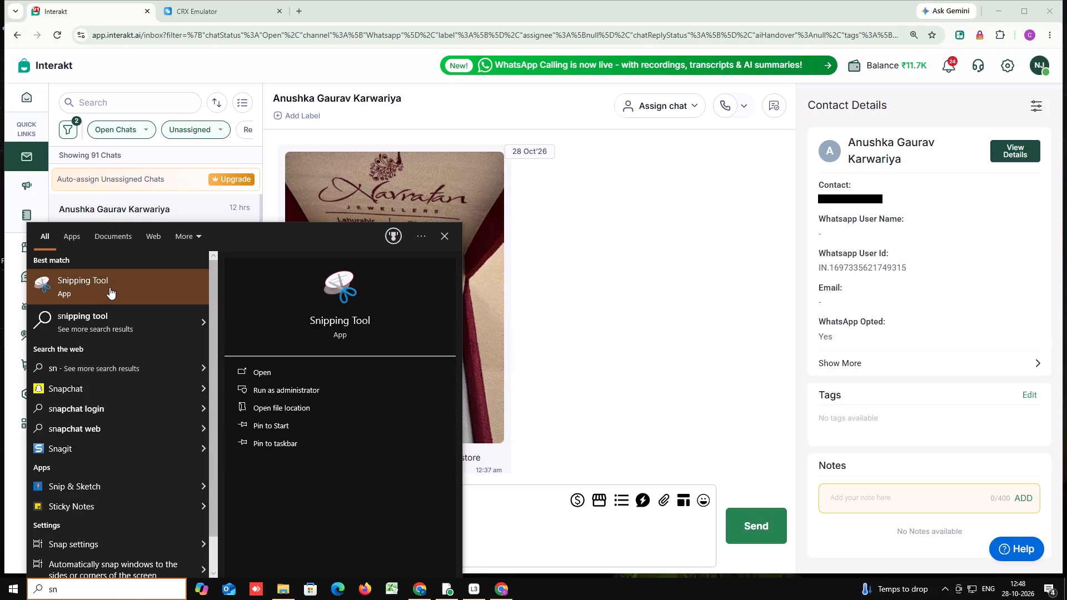
click(109, 287)
click(258, 70)
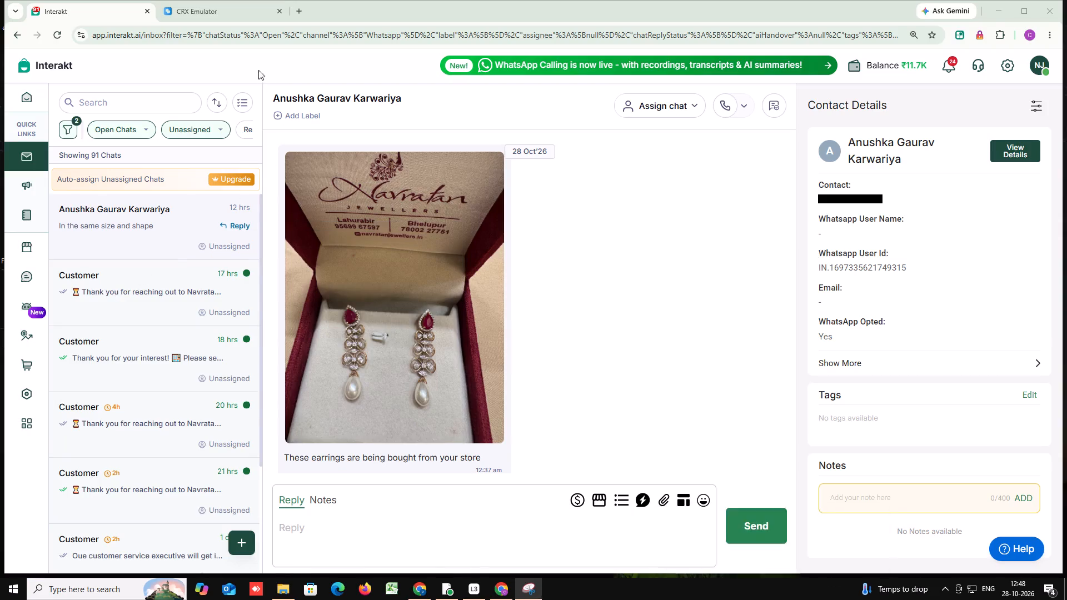
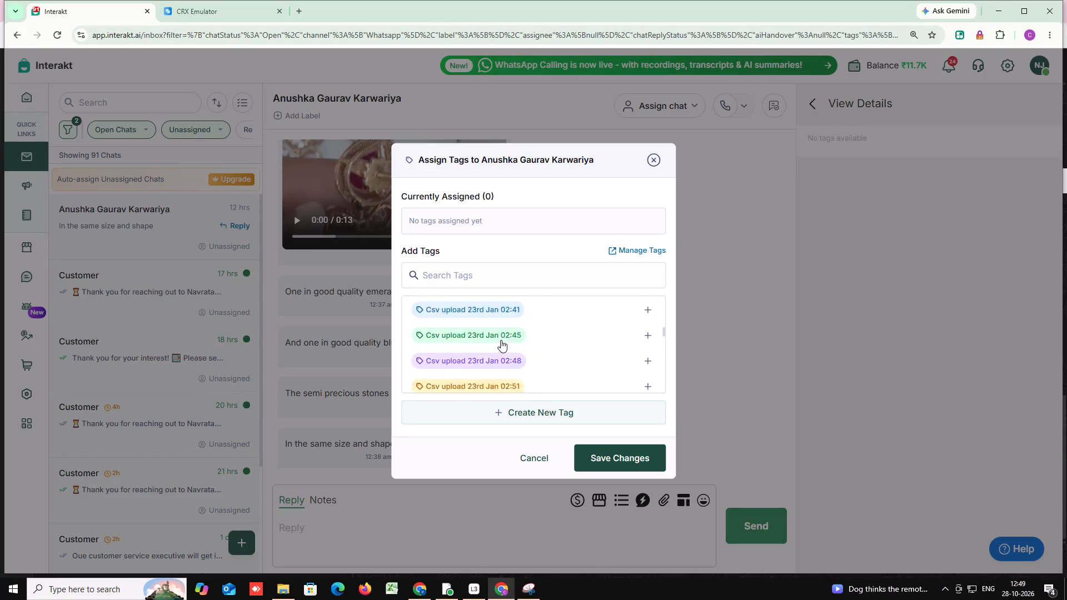
Assign the Curious Browsers tag to the contact of the emerald and blue sapphire enquiry and save the changes.
scroll(501, 340, down, 11)
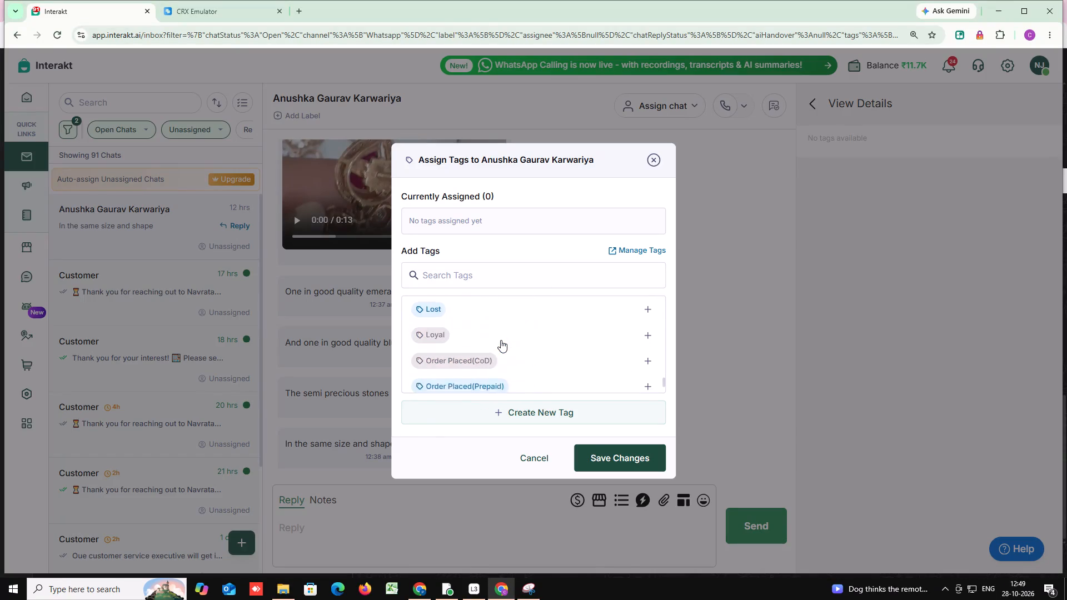
scroll(501, 340, up, 2)
scroll(501, 340, down, 1)
scroll(501, 340, up, 1)
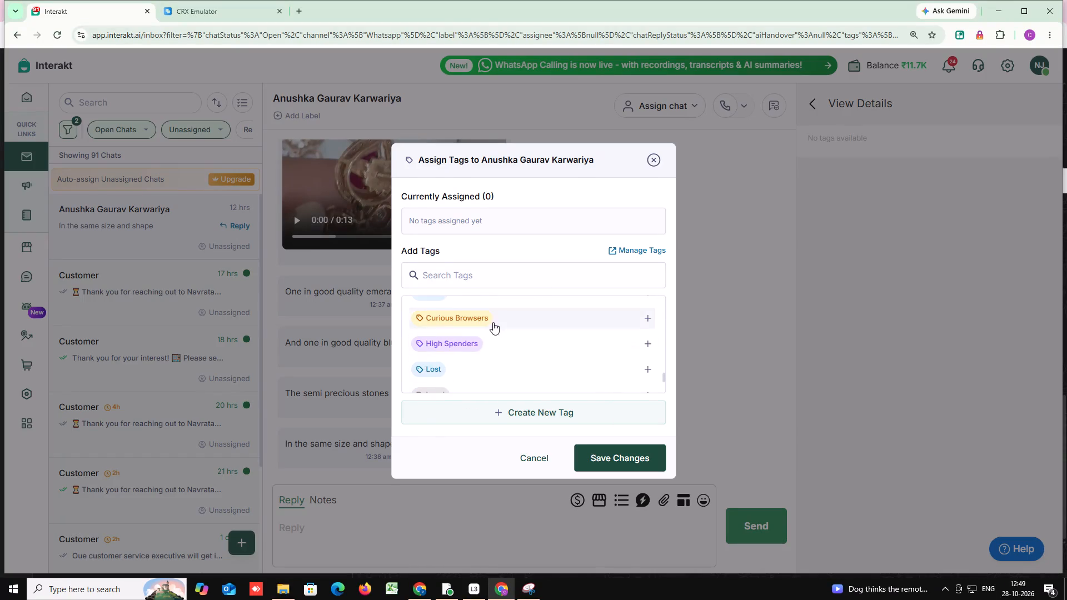
click(491, 317)
click(603, 453)
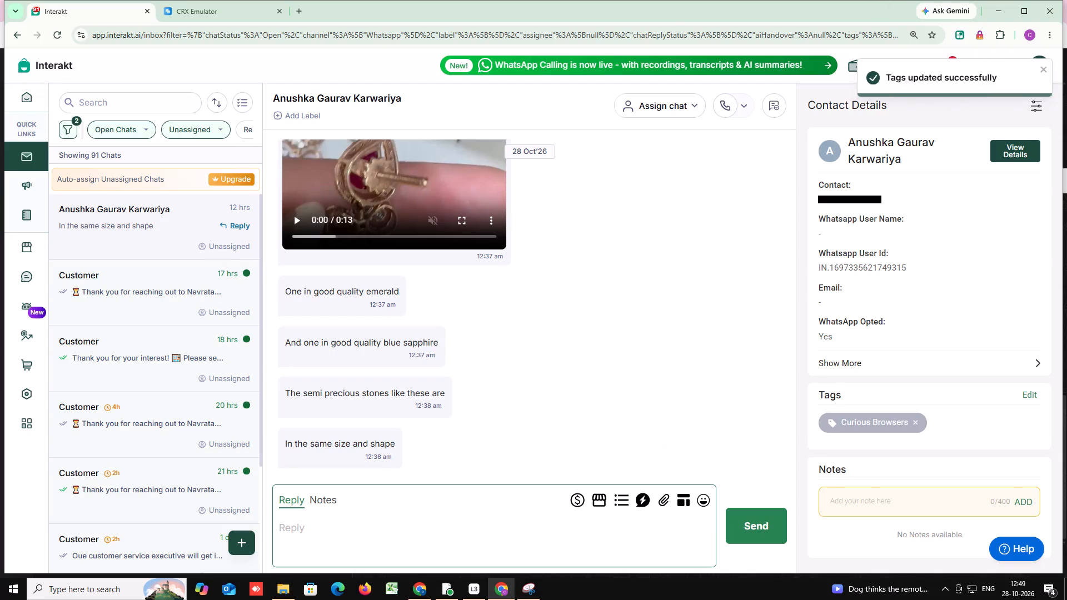
Send the customer the reply "Okay sir, Our Team will Connect with you soon".
click(402, 533)
text(Okay sir, Our Team will Connect with)
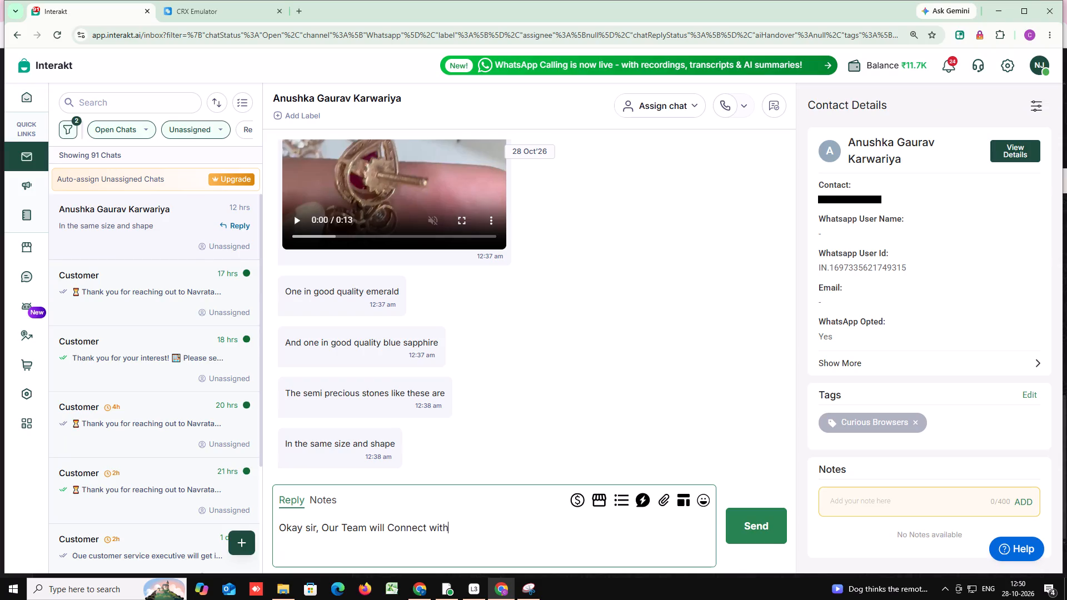
key(space)
text(you soon)
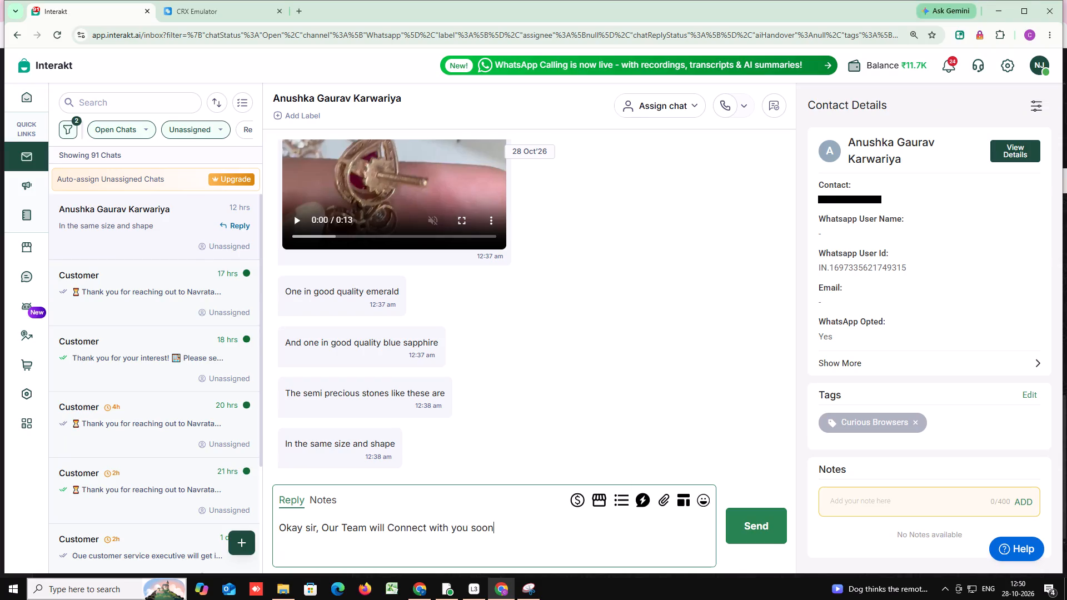
click(737, 512)
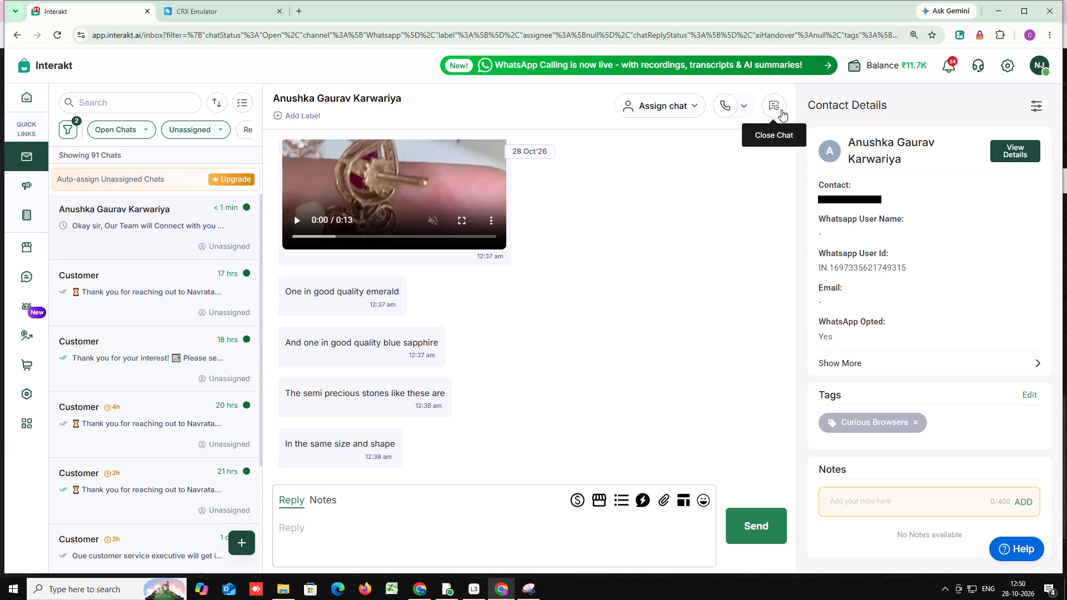
Close the emerald and blue sapphire enquiry chat.
click(781, 109)
Open the first remaining customer chat, dismiss the help prompt and remove the contact's tag "Csv upload 5th Aug 01:21:40".
click(137, 219)
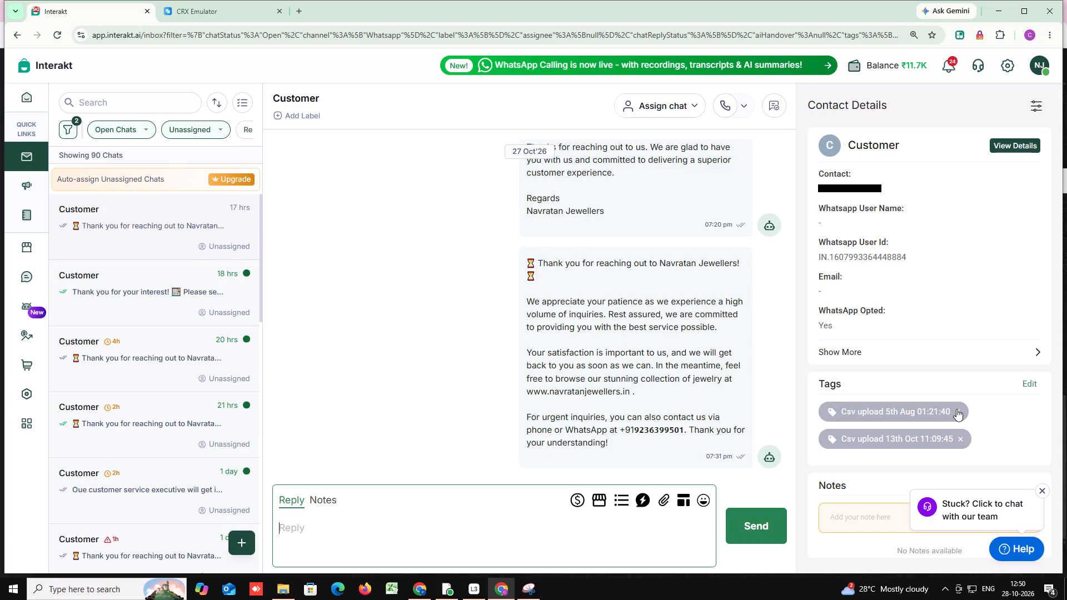
click(1038, 490)
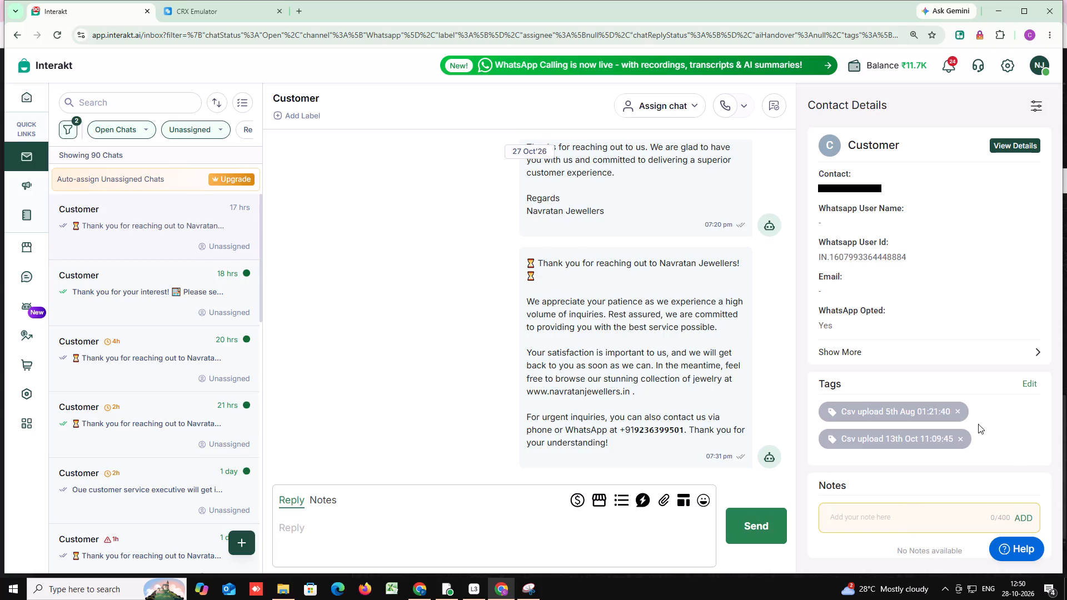
click(956, 409)
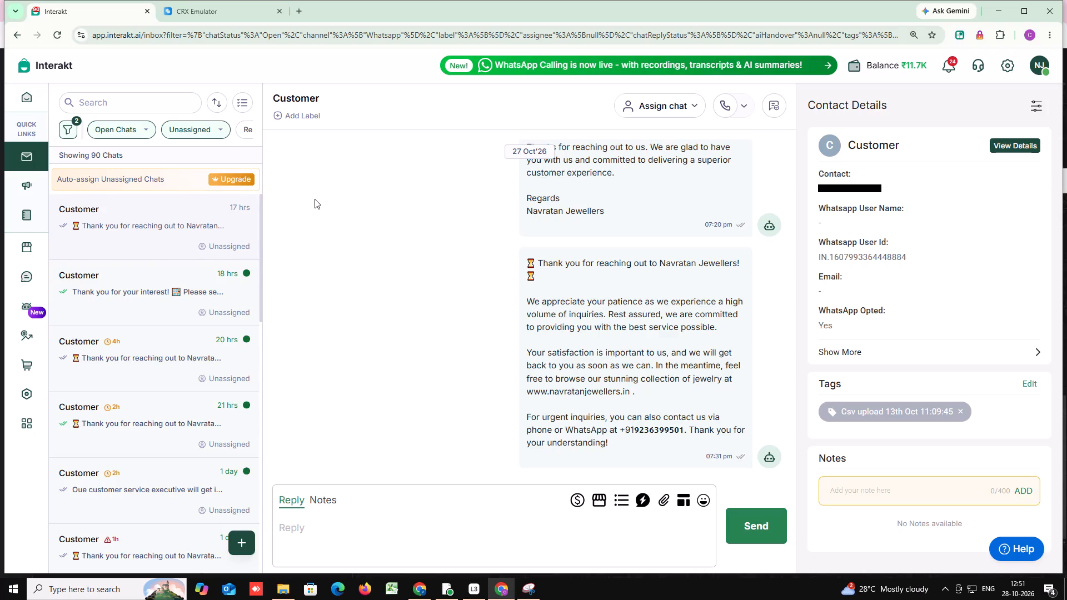
Review the first customer chat back to its shared Instagram link and close that chat.
click(118, 233)
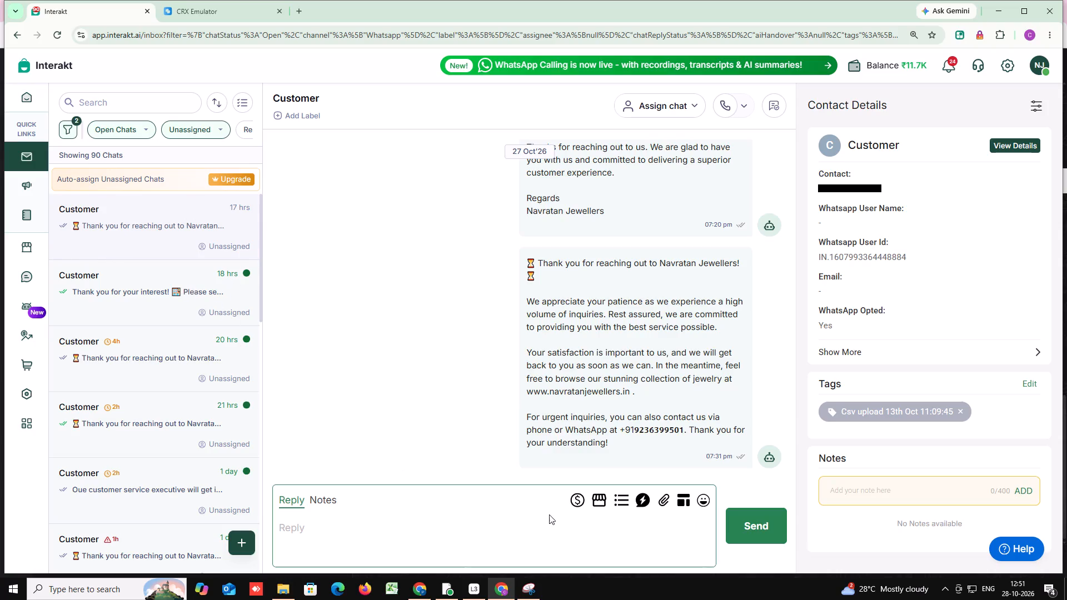
scroll(469, 356, up, 5)
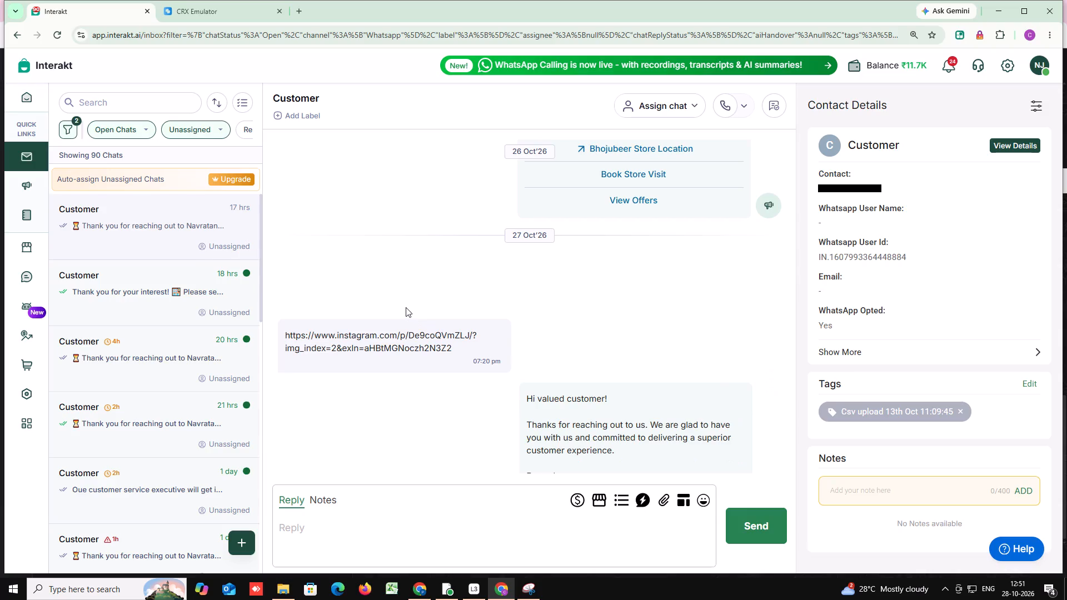
click(772, 109)
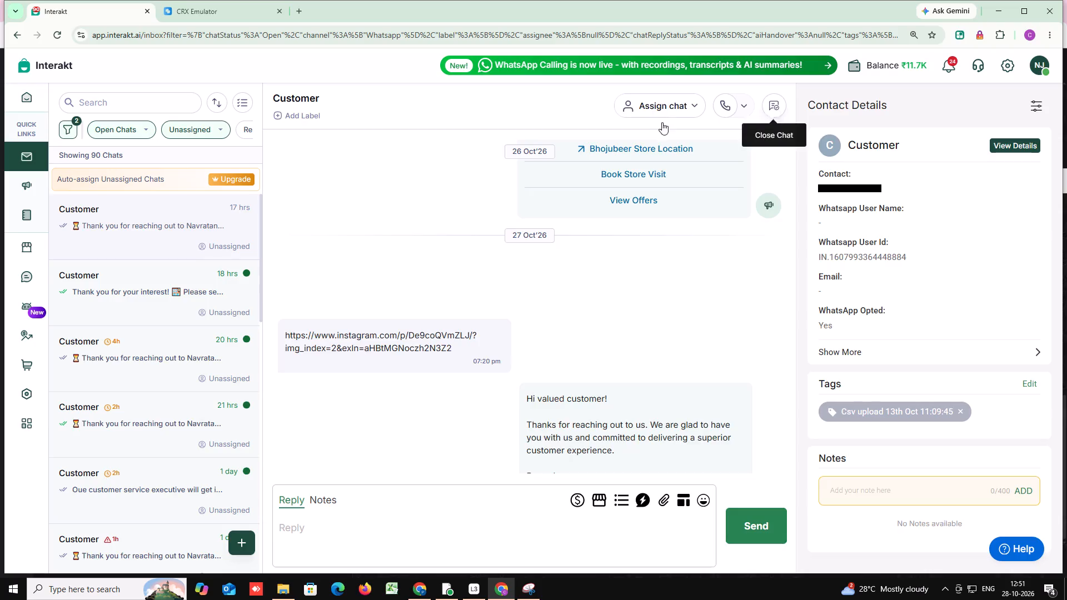
Open the first remaining customer chat at its Book Store Visit message and start a new snip in Snipping Tool.
click(167, 231)
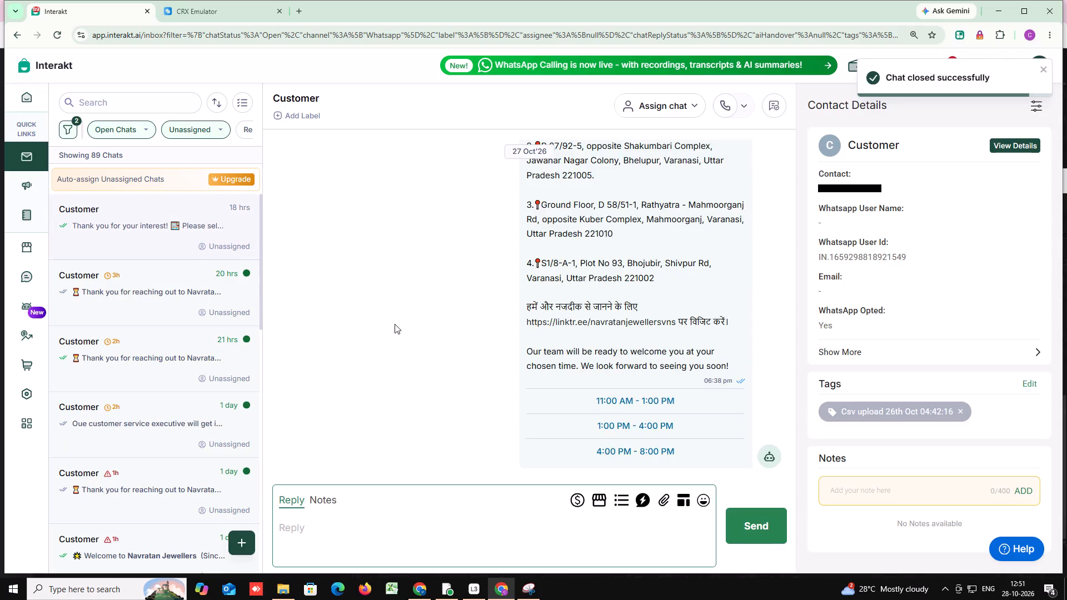
scroll(390, 318, up, 9)
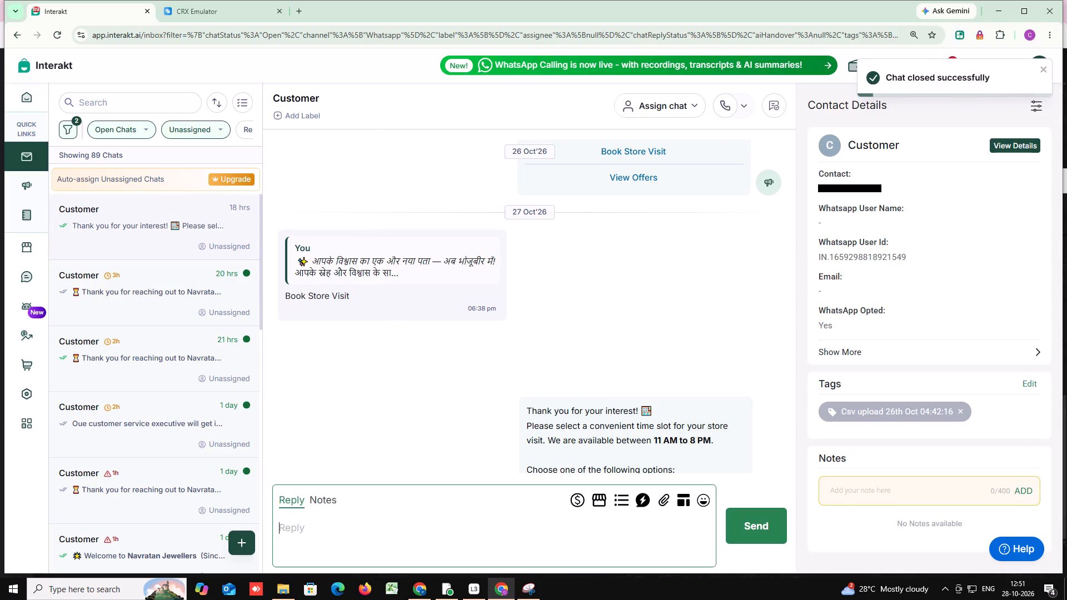
click(531, 591)
click(248, 37)
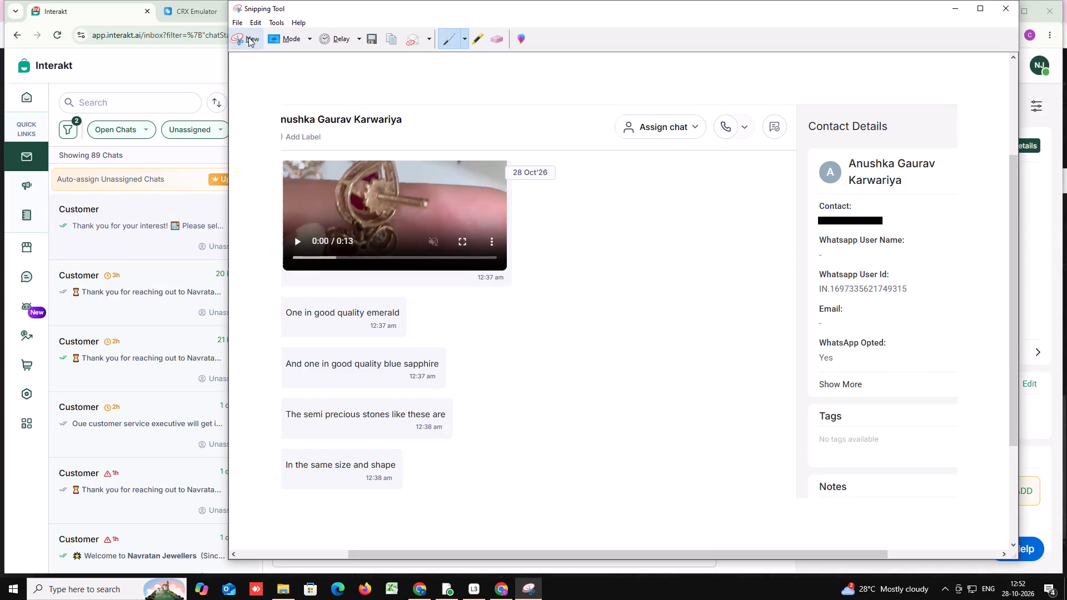
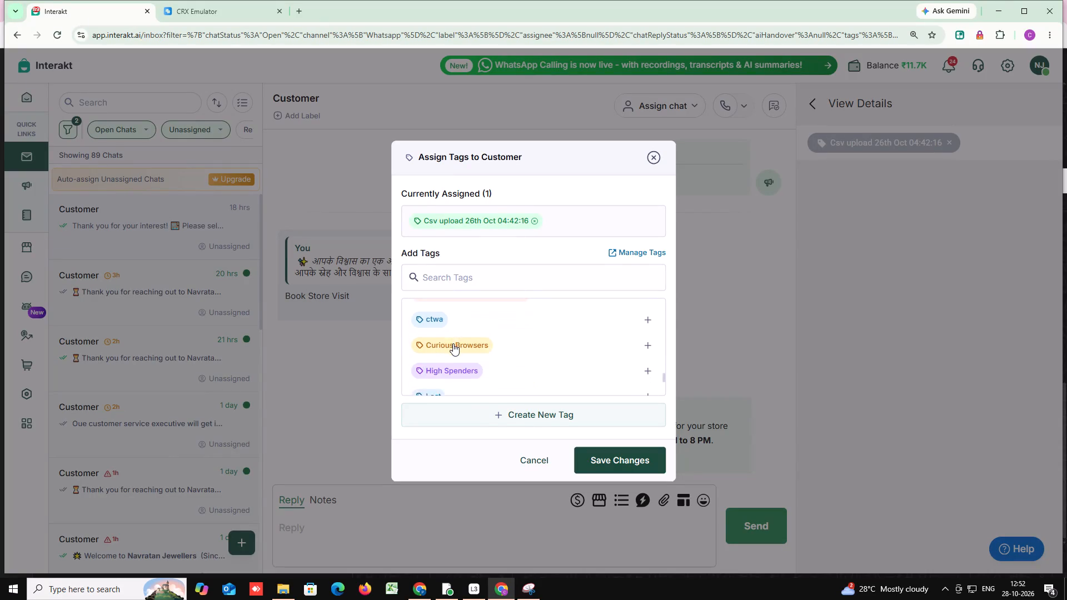
Assign the Curious Browsers tag to the store visit customer, remove the tag "Csv upload 26th Oct 04:42:16" and save the changes.
scroll(453, 343, up, 2)
click(455, 348)
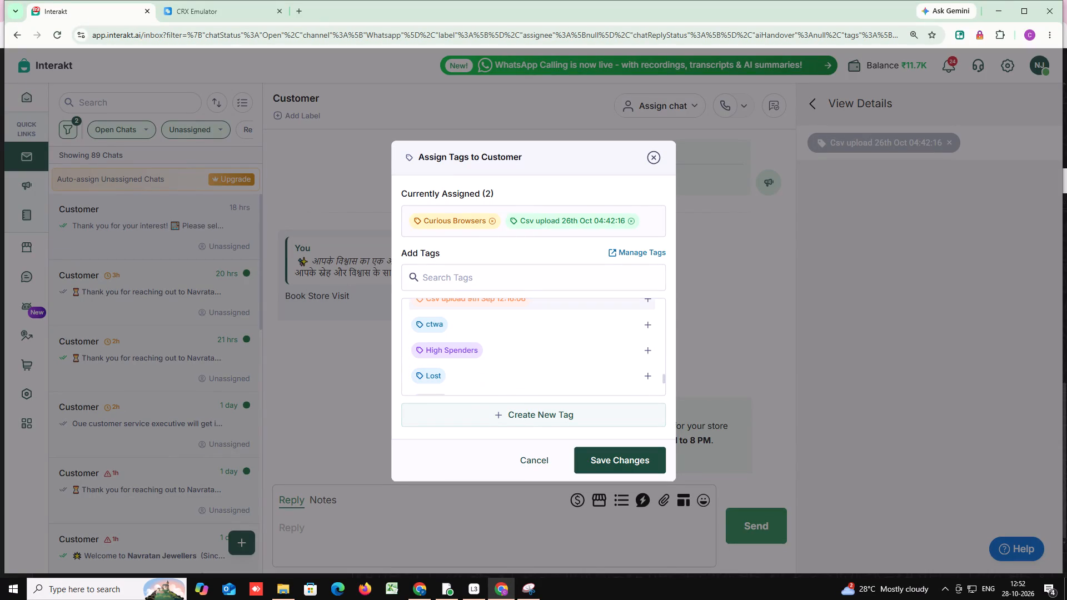
click(634, 219)
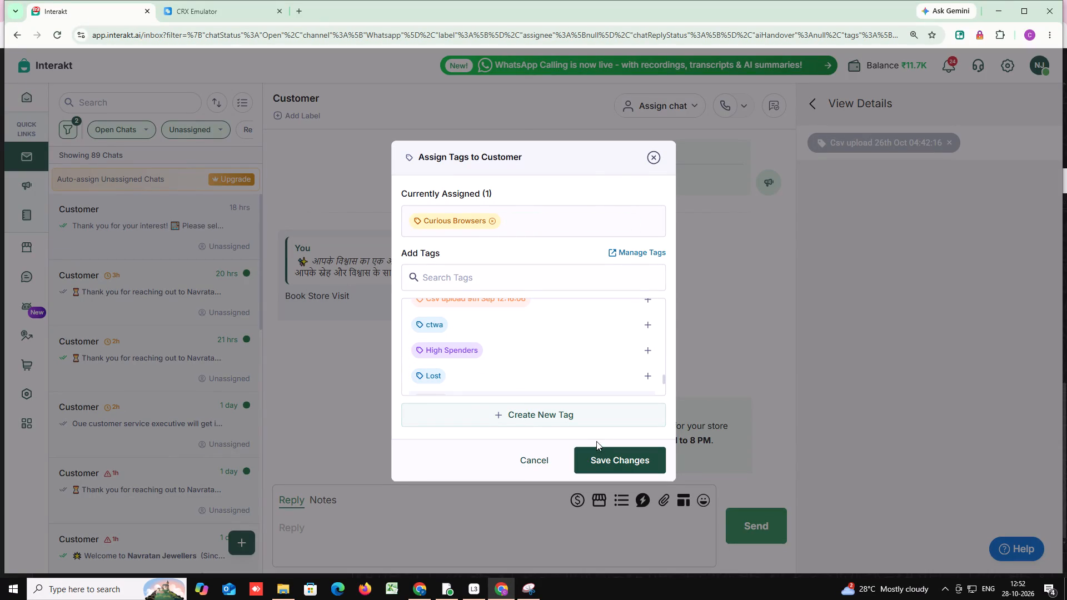
click(600, 451)
Close the Book Store Visit enquiry chat.
click(780, 103)
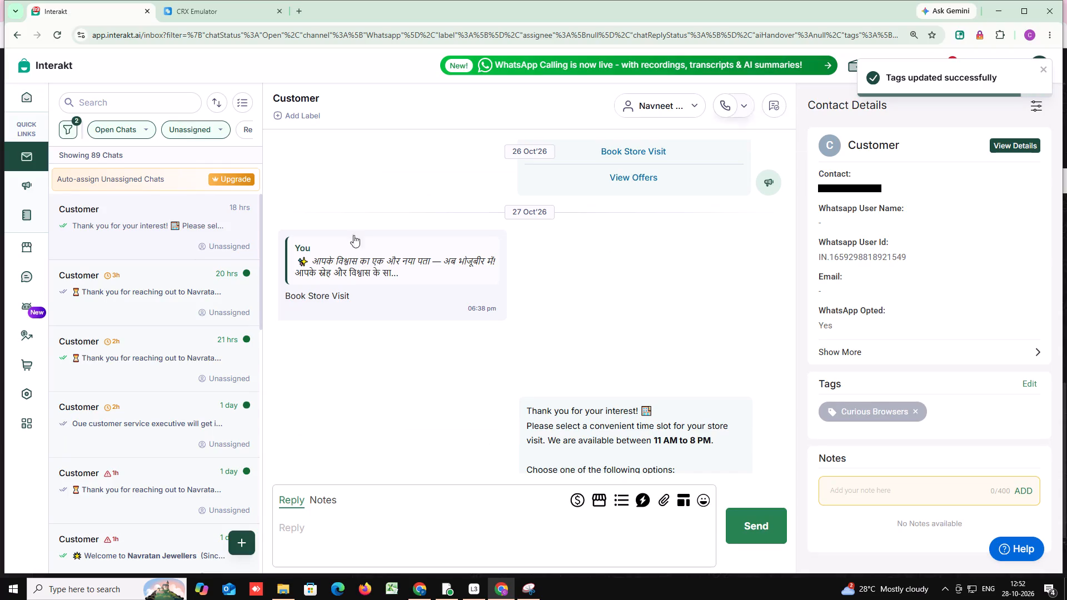
Open the first remaining customer chat and remove the contact's tag "Csv upload 5th Aug 01:21:40".
click(138, 230)
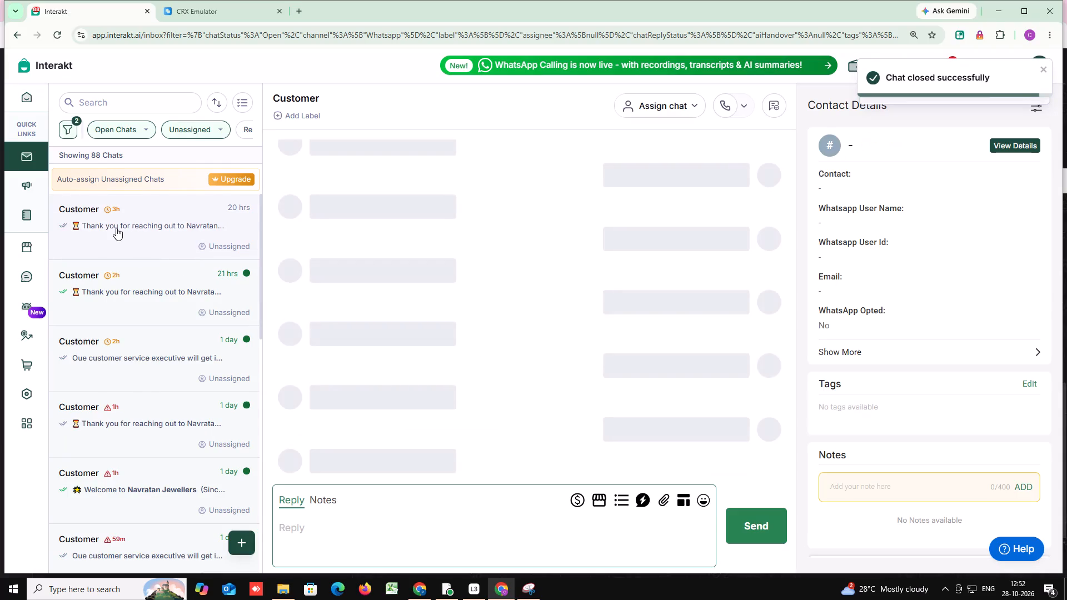
click(116, 228)
scroll(388, 307, up, 1)
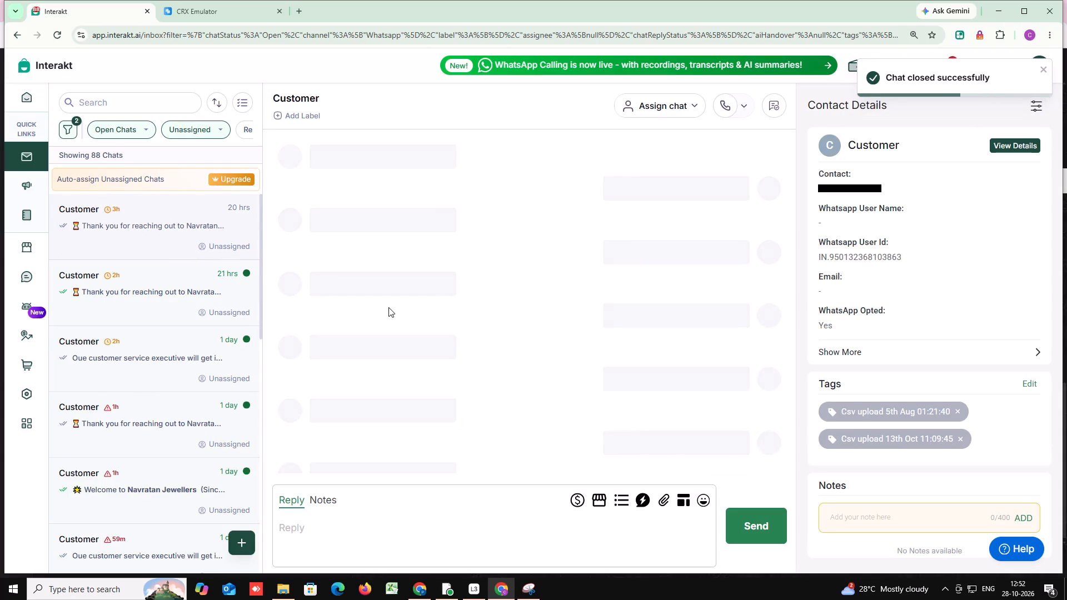
scroll(388, 307, up, 1)
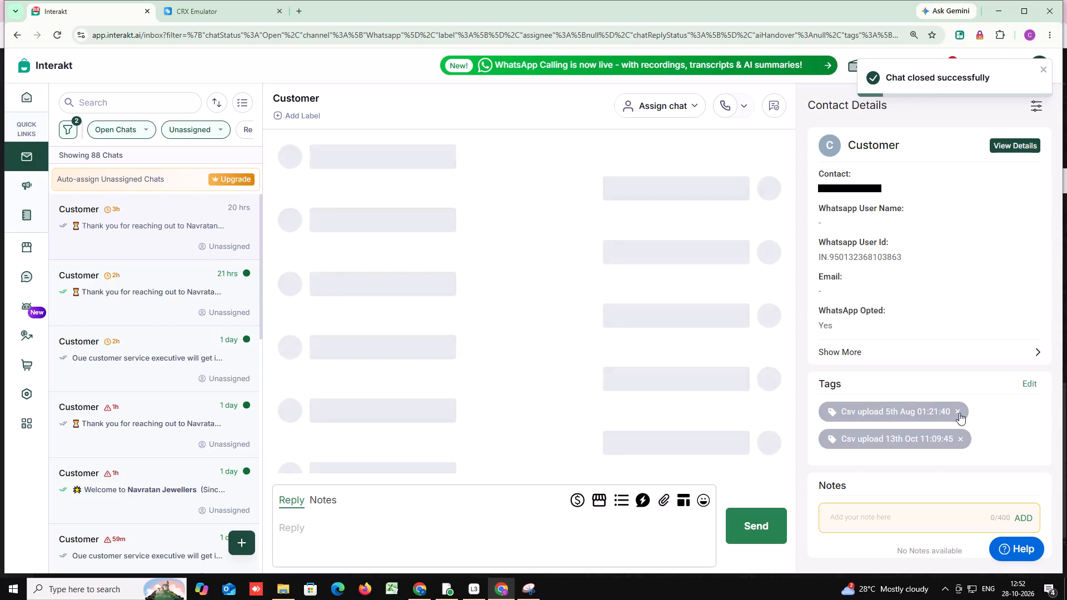
click(959, 413)
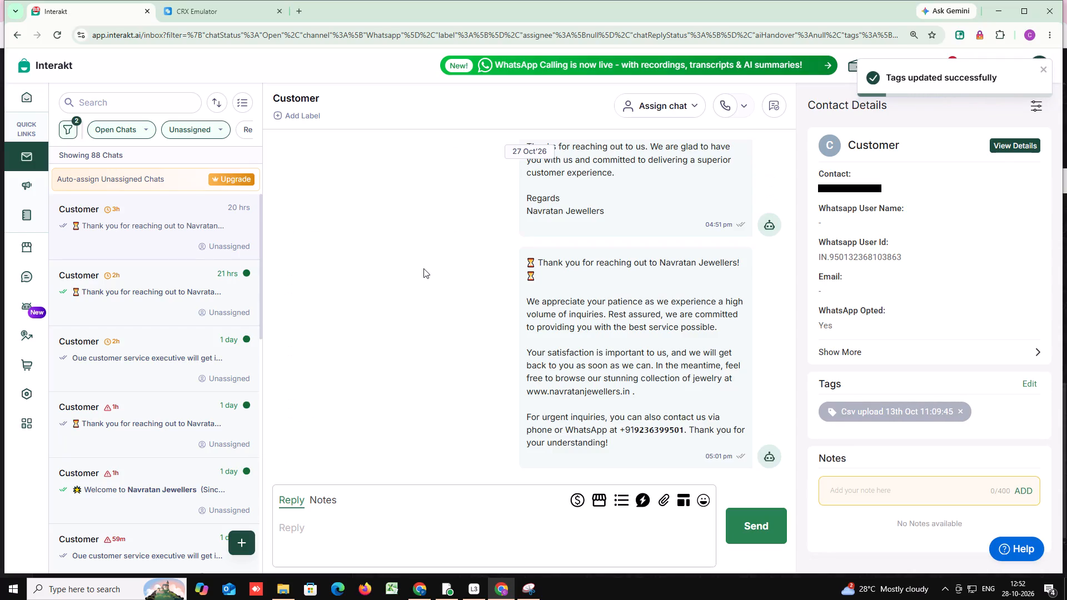
Check the customer's earlier messages in the open chat, including the voice message, and close the chat.
scroll(432, 284, up, 8)
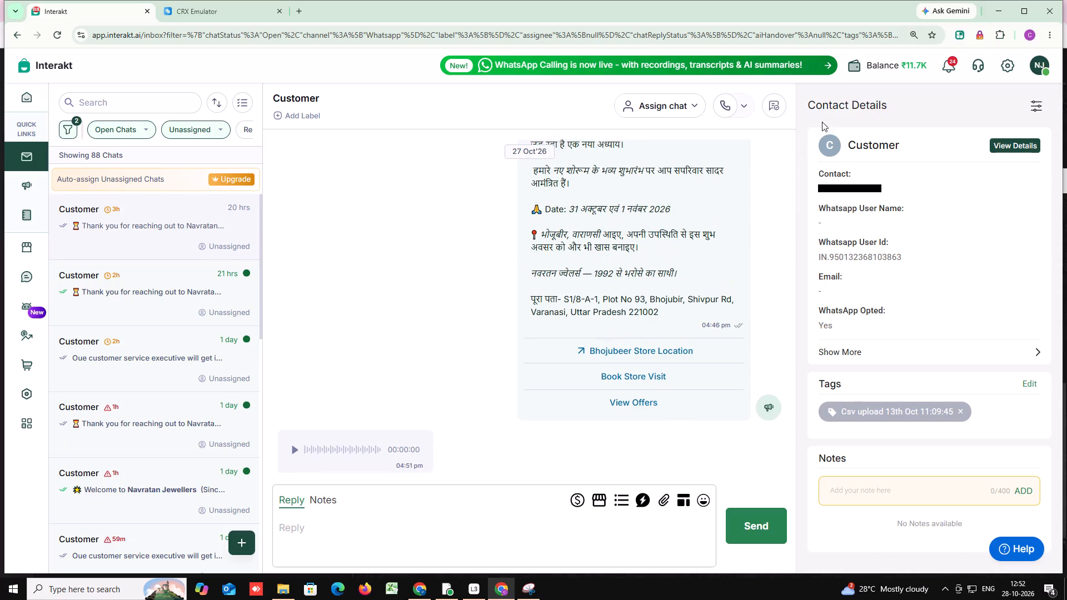
click(781, 102)
Open the first remaining customer chat, find the customer's message and remove the contact's tag "Csv upload 5th Aug 01:21:40".
click(130, 221)
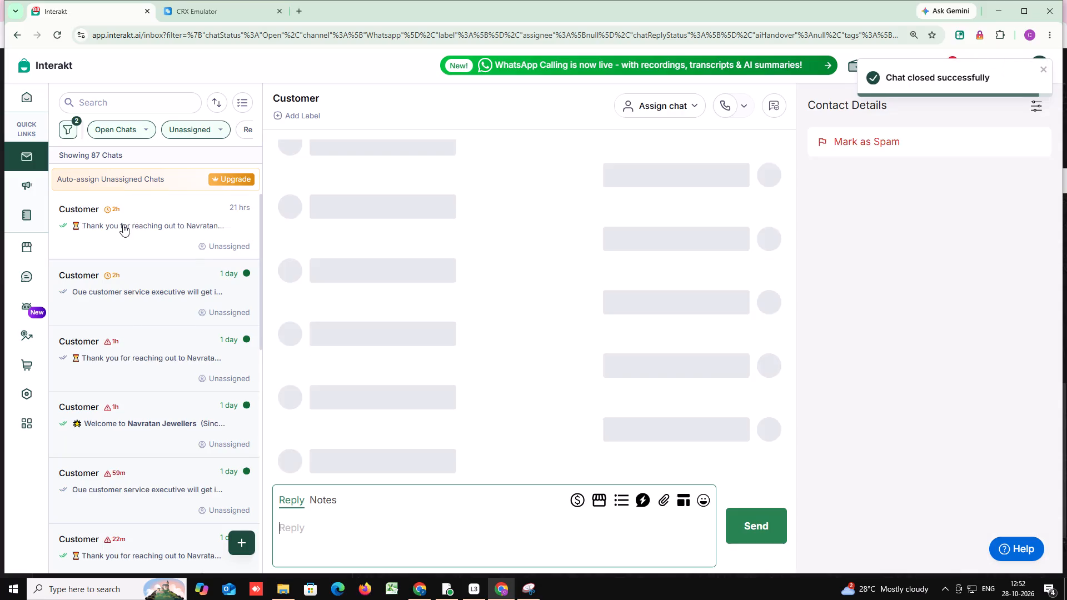
scroll(466, 282, up, 1)
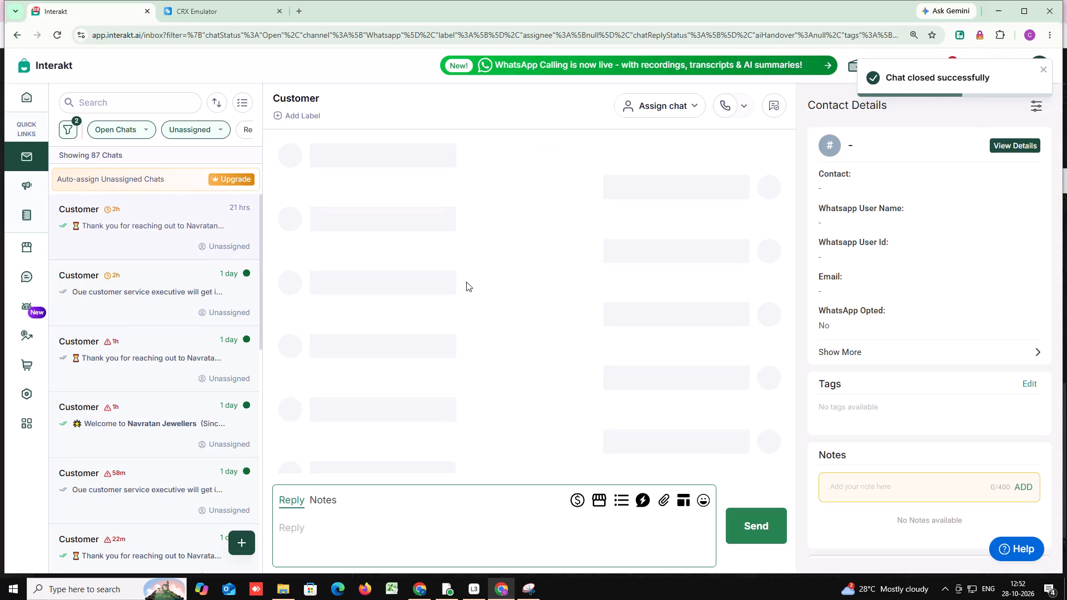
scroll(466, 282, up, 2)
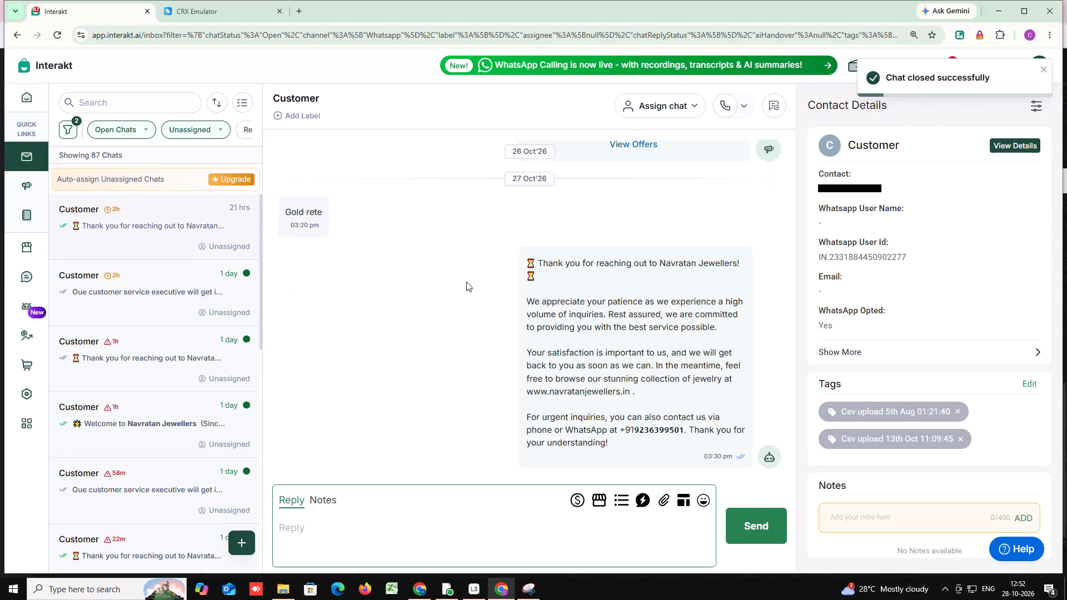
scroll(466, 282, up, 2)
click(956, 409)
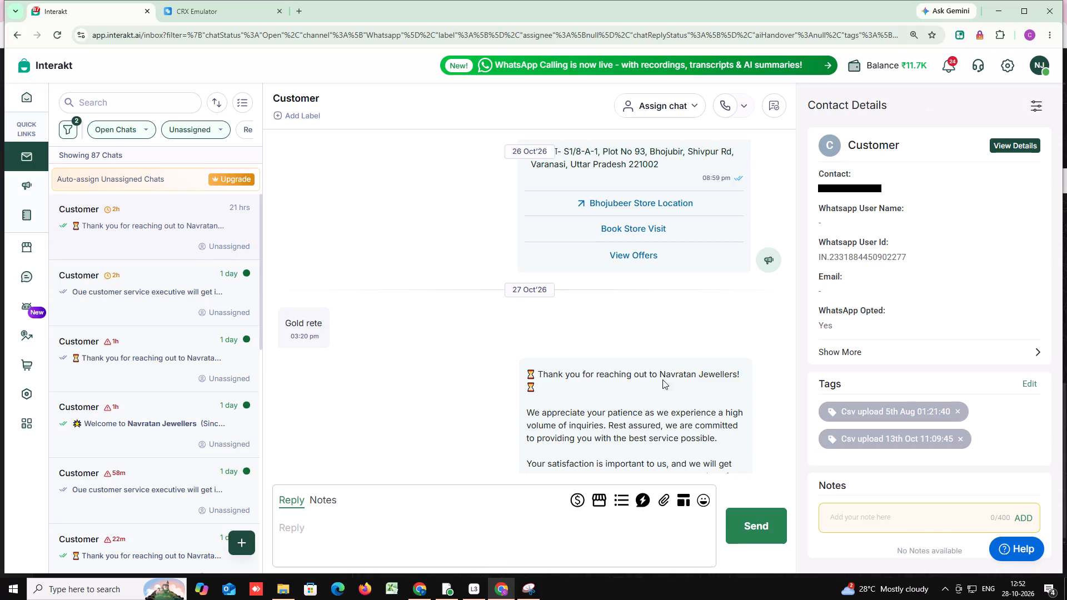
Switch to Snipping Tool and start a new capture of the "Gold rete" enquiry chat.
click(523, 594)
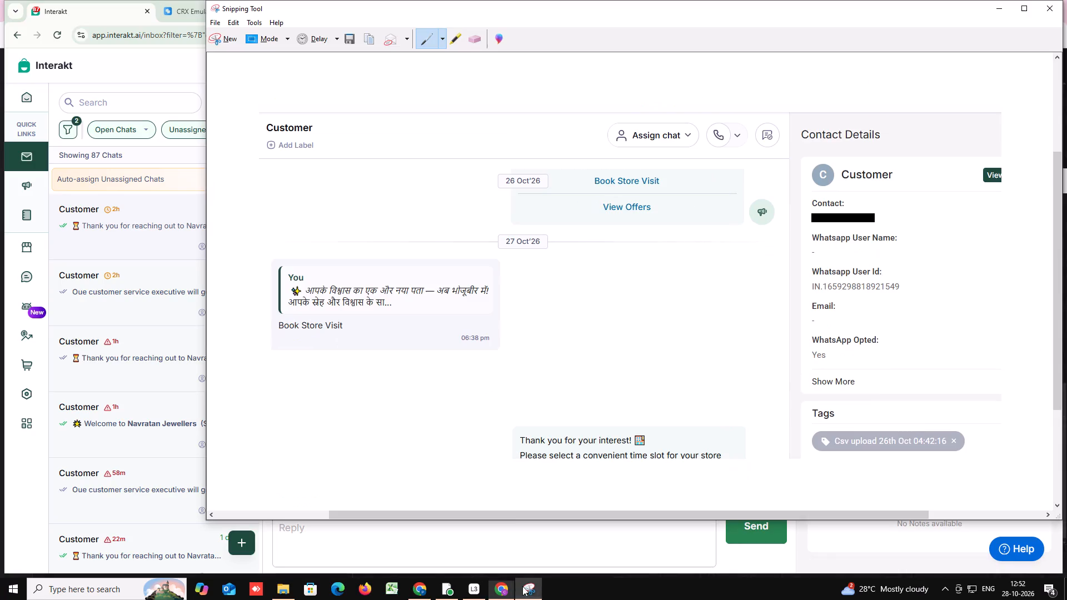
click(222, 40)
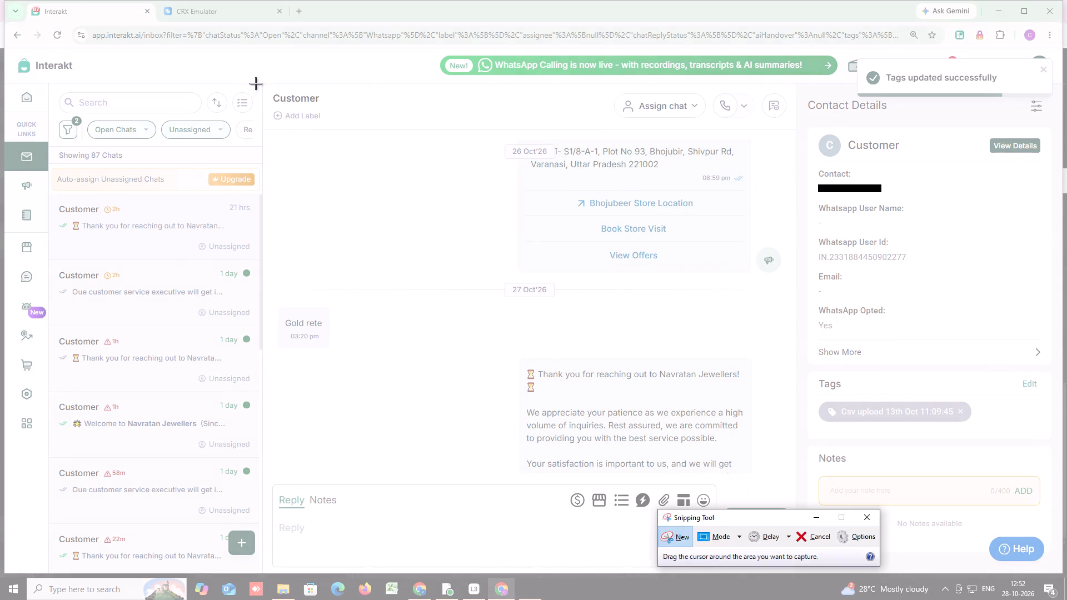
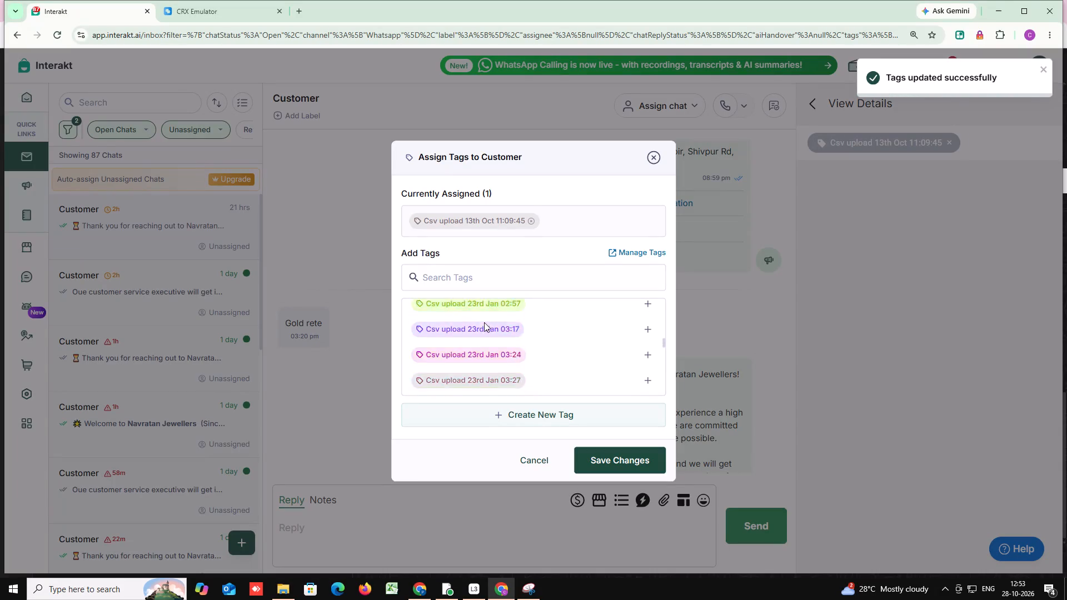
Replace the contact's tag "Csv upload 13th Oct 11:09:45" with "Curious Browsers", save the tags and close the "Gold rete" chat.
scroll(484, 322, down, 7)
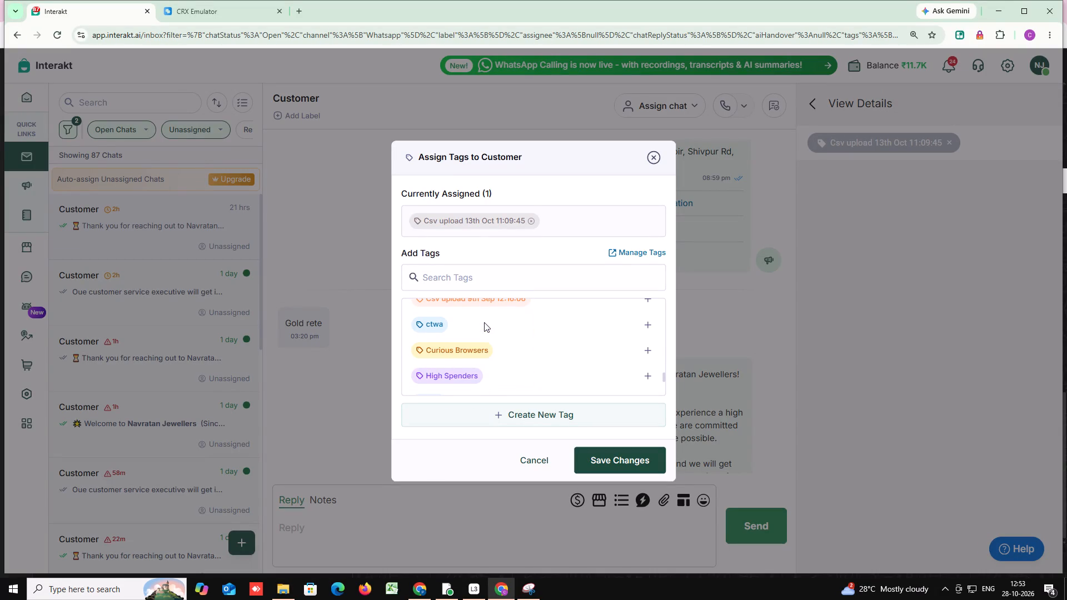
click(477, 351)
click(628, 224)
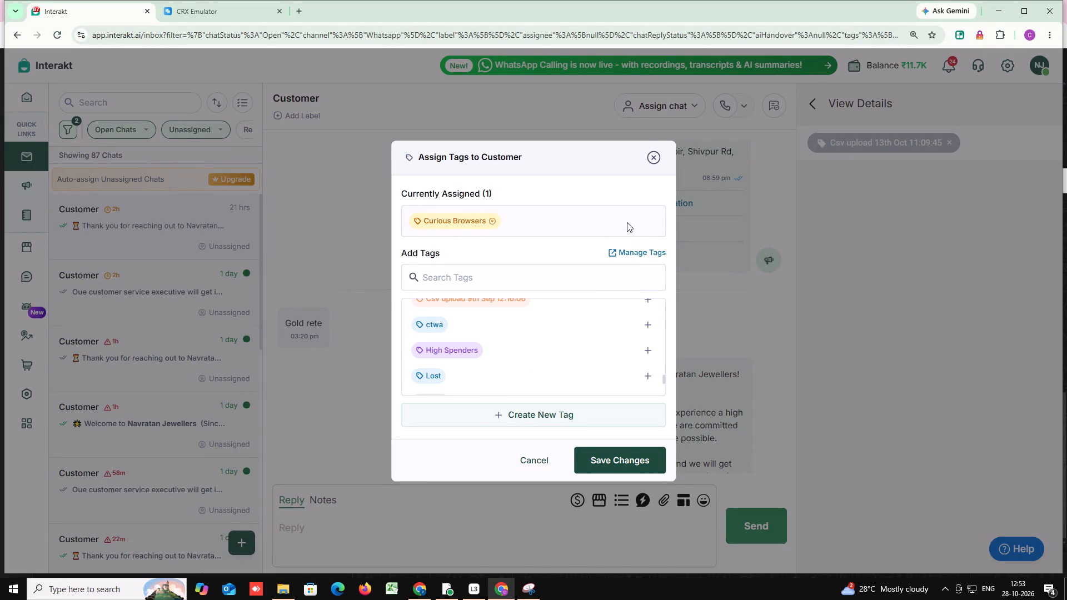
click(627, 455)
click(780, 104)
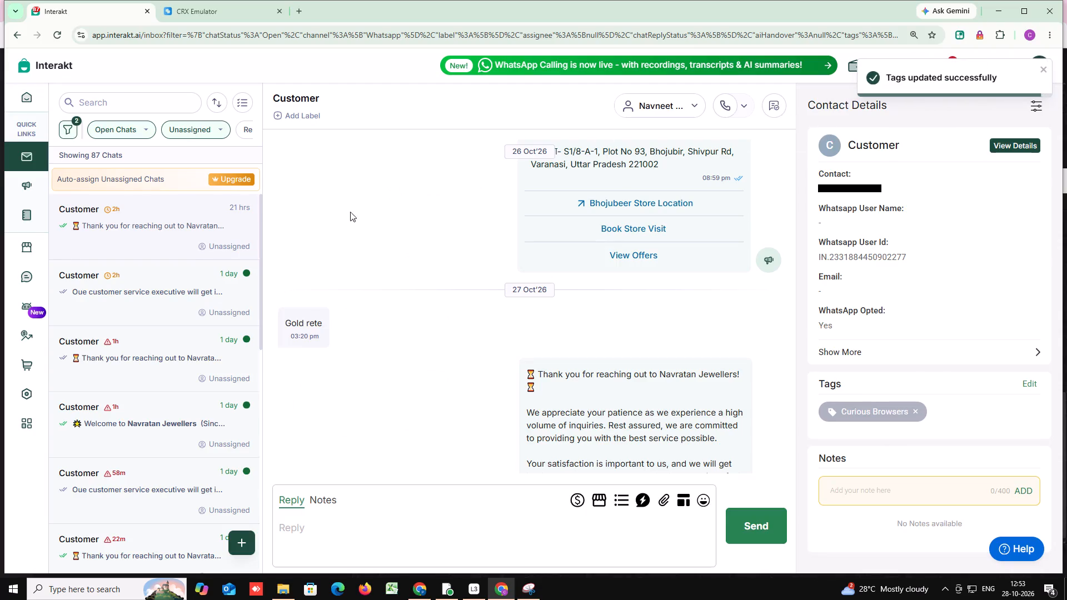
Open the first remaining customer chat and capture its "View Offers" conversation area with Snipping Tool.
click(164, 221)
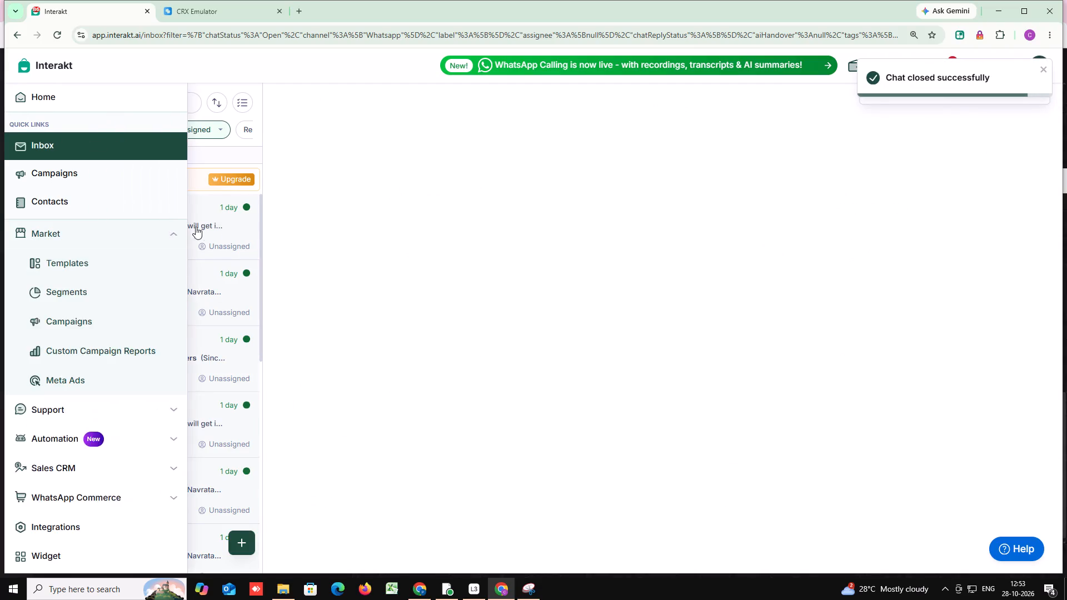
click(43, 146)
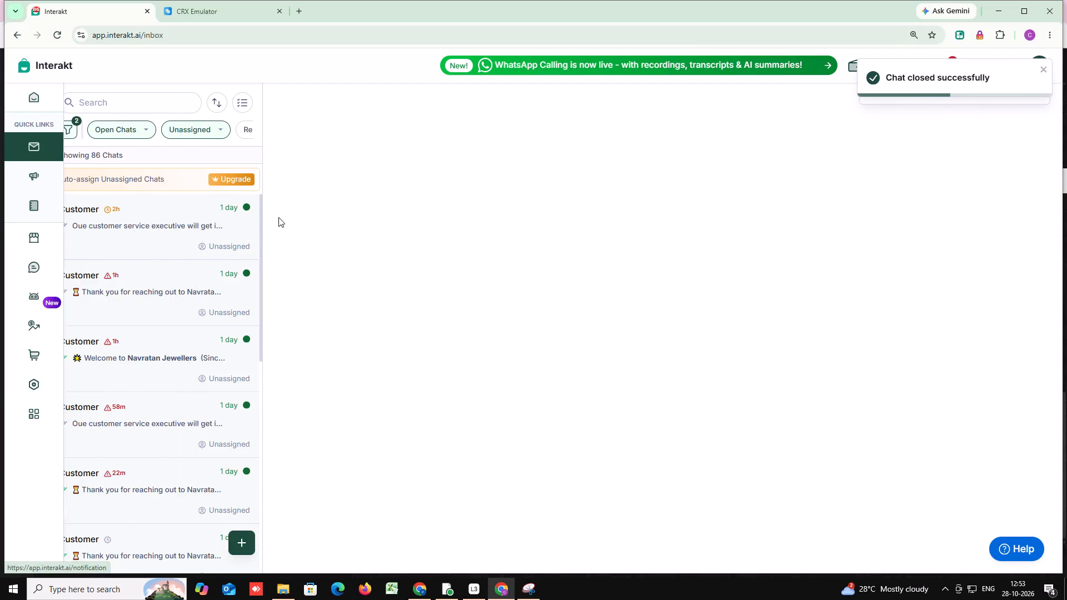
click(177, 217)
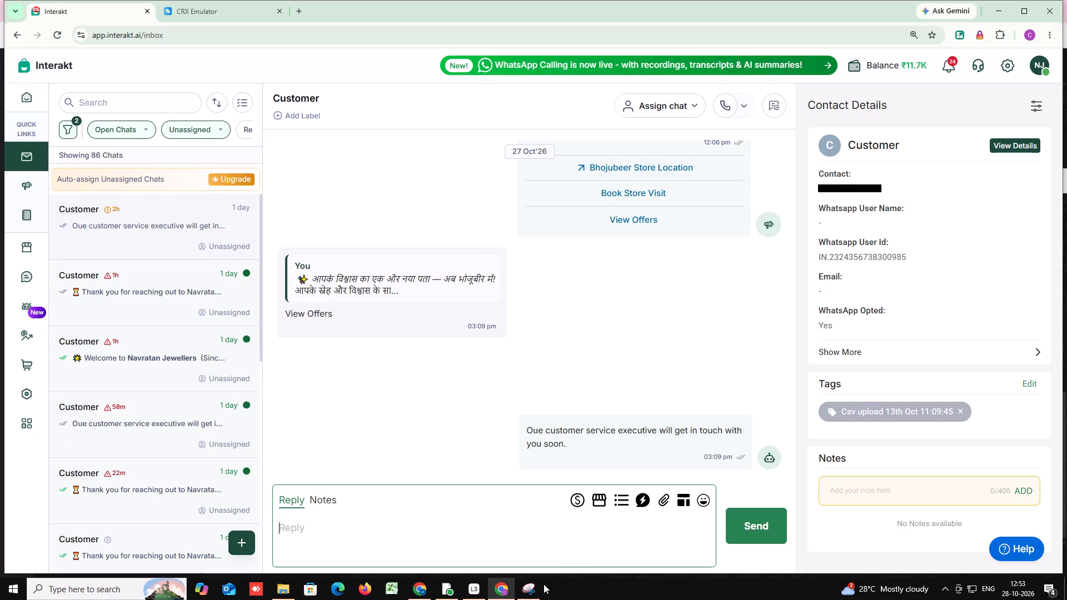
click(529, 584)
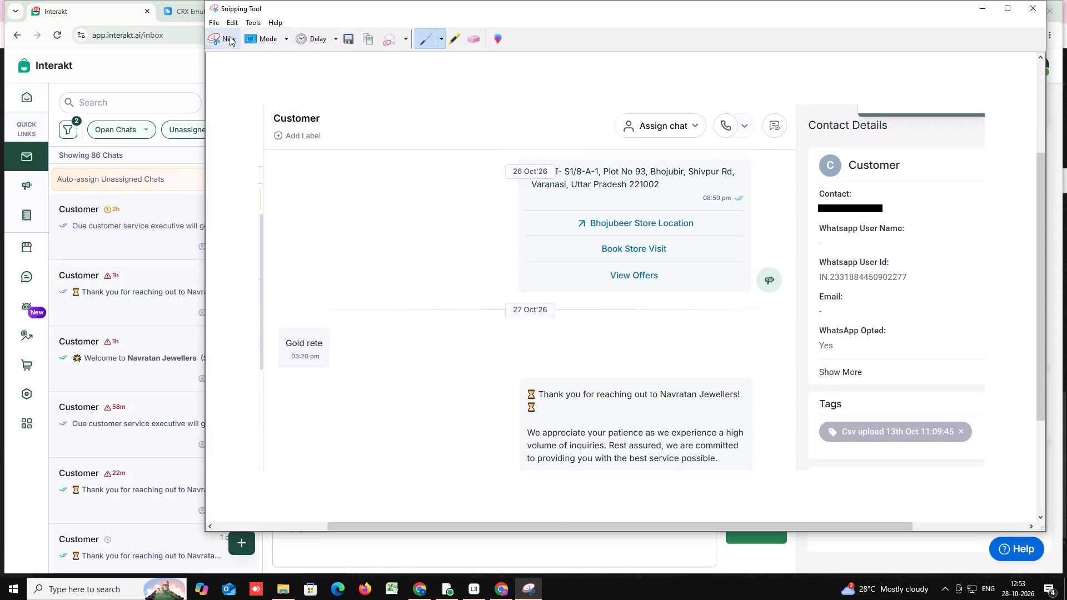
click(230, 36)
drag(260, 83, 681, 392)
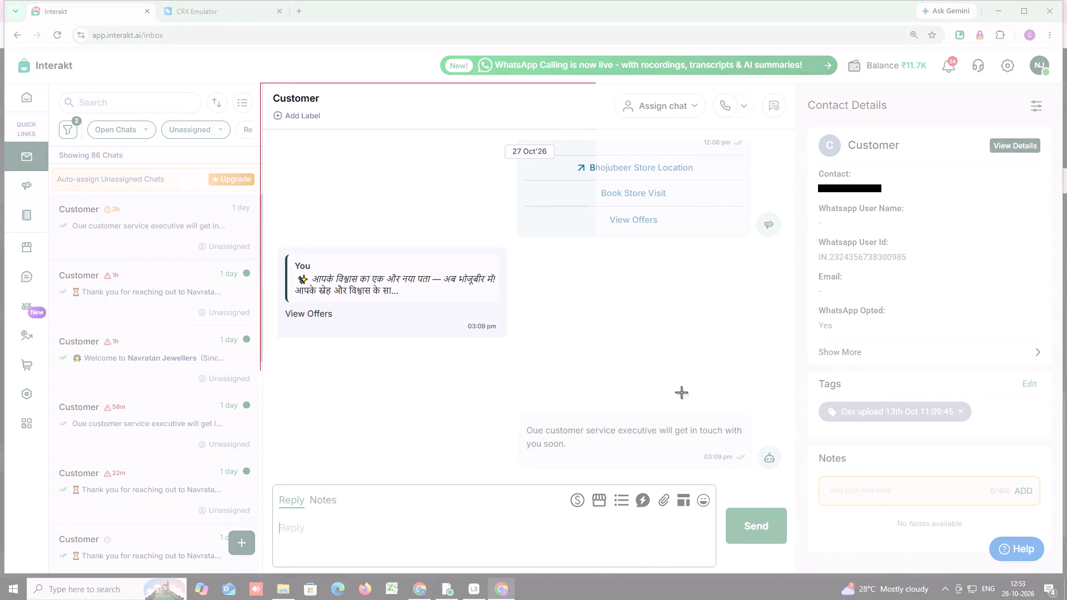
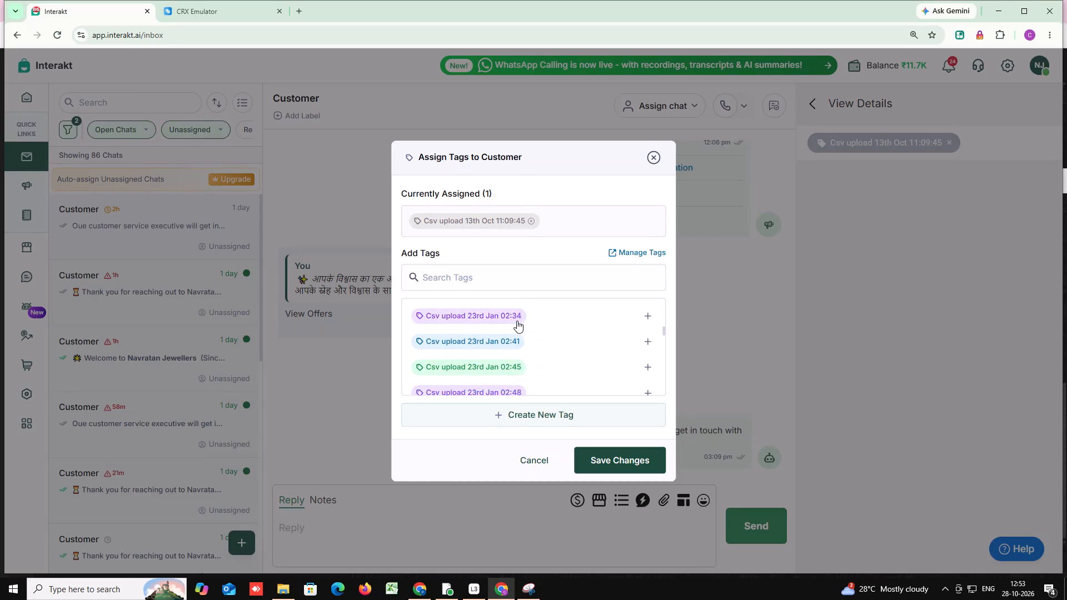
Replace the contact's tag "Csv upload 13th Oct 11:09:45" with "Curious Browsers", save the tags and close the chat.
scroll(517, 320, down, 7)
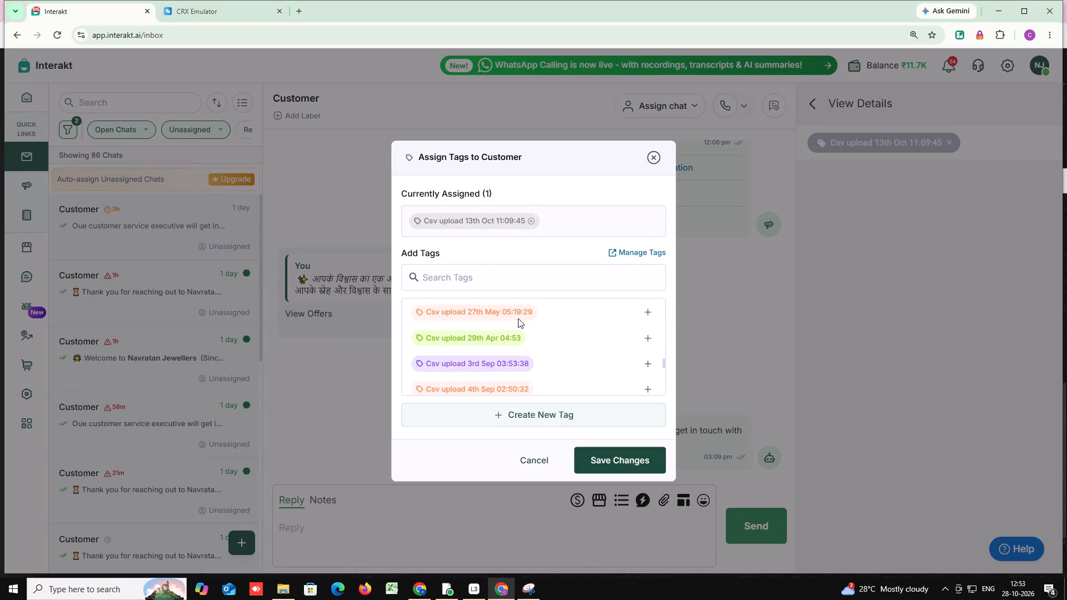
scroll(518, 318, down, 3)
click(458, 350)
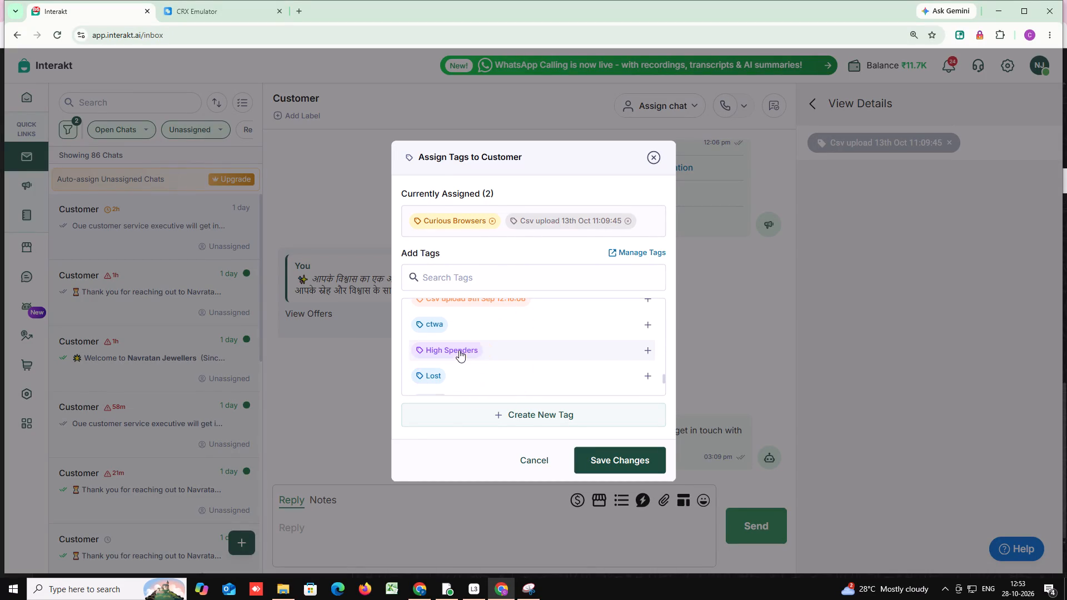
click(627, 221)
click(608, 456)
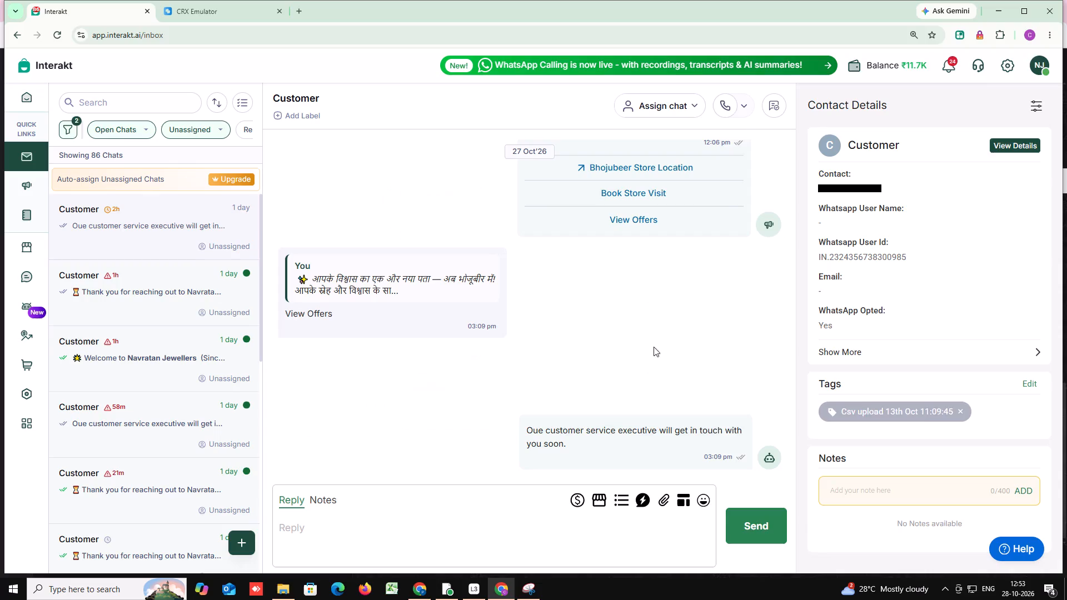
click(769, 109)
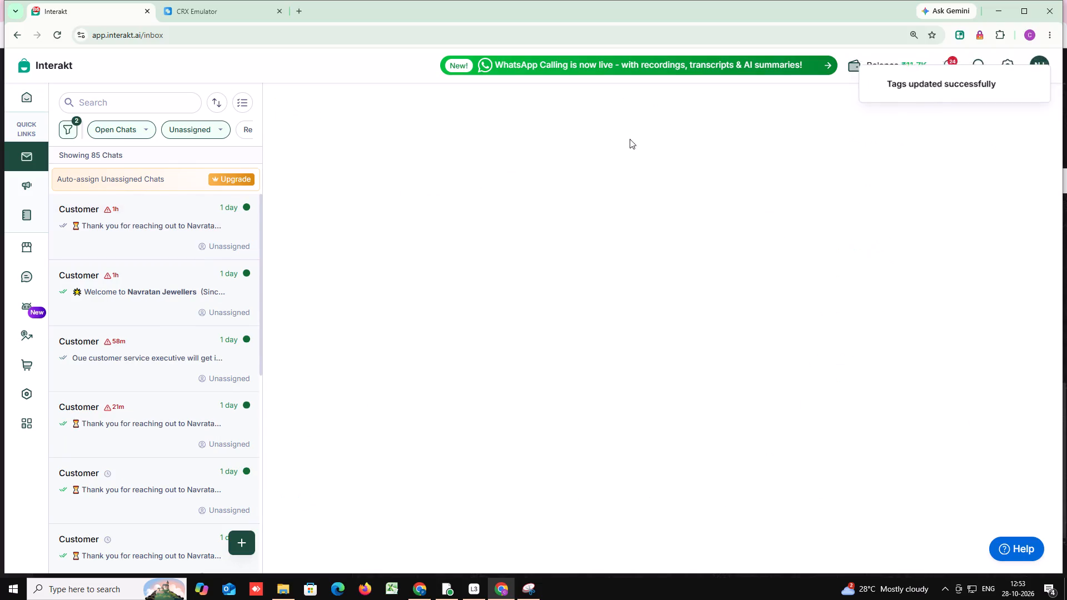
click(168, 217)
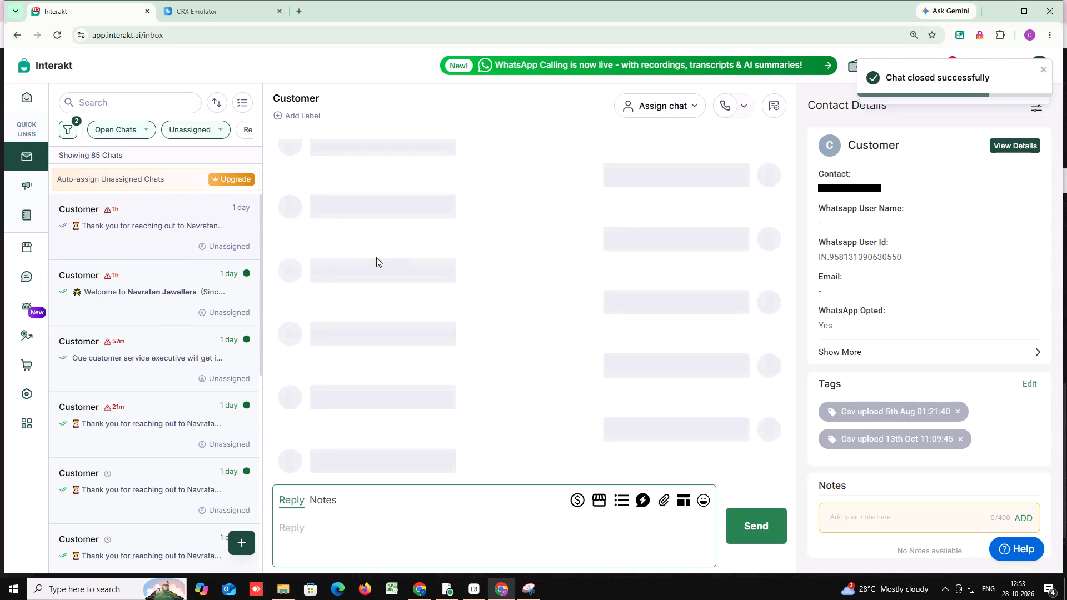
scroll(346, 282, up, 4)
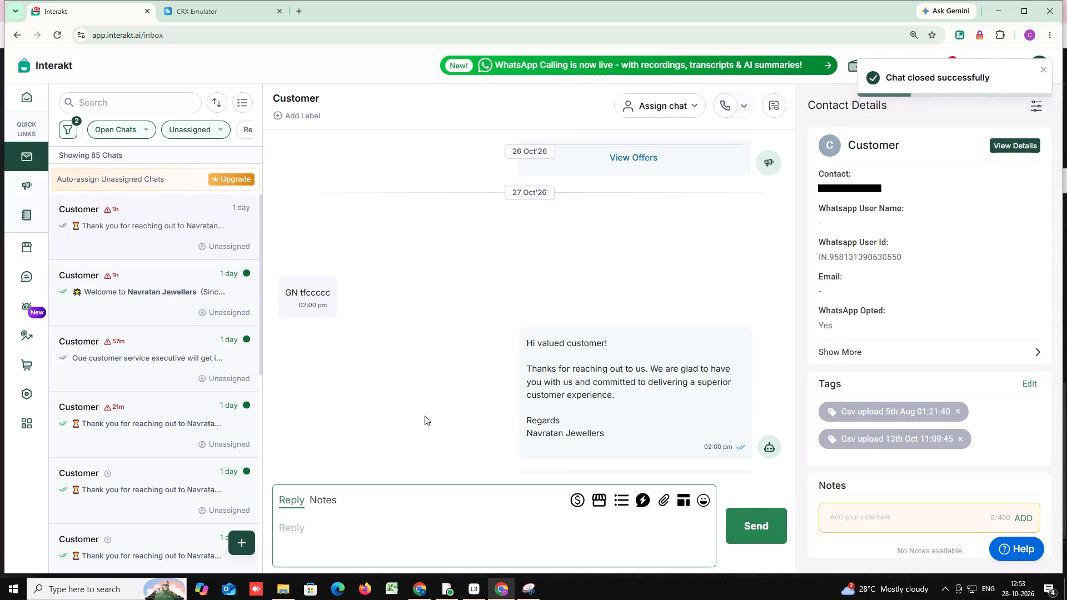
click(960, 408)
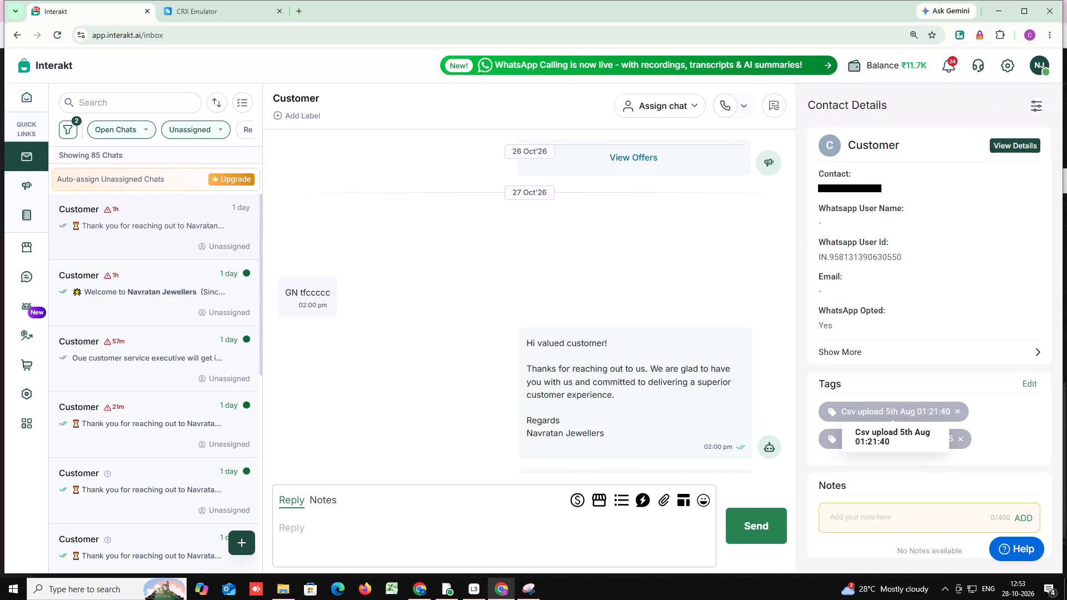
click(958, 412)
scroll(484, 283, up, 2)
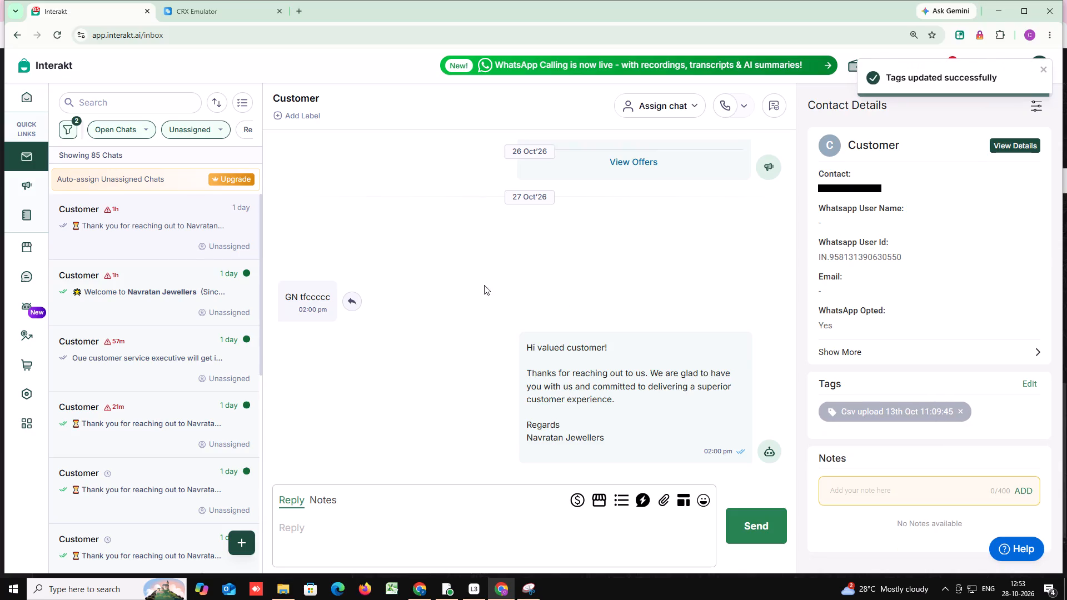
scroll(484, 285, up, 1)
click(778, 108)
Open the customer chat with the "Welcome to Navratan Jewellers" message, review its conversation and close the chat.
click(166, 234)
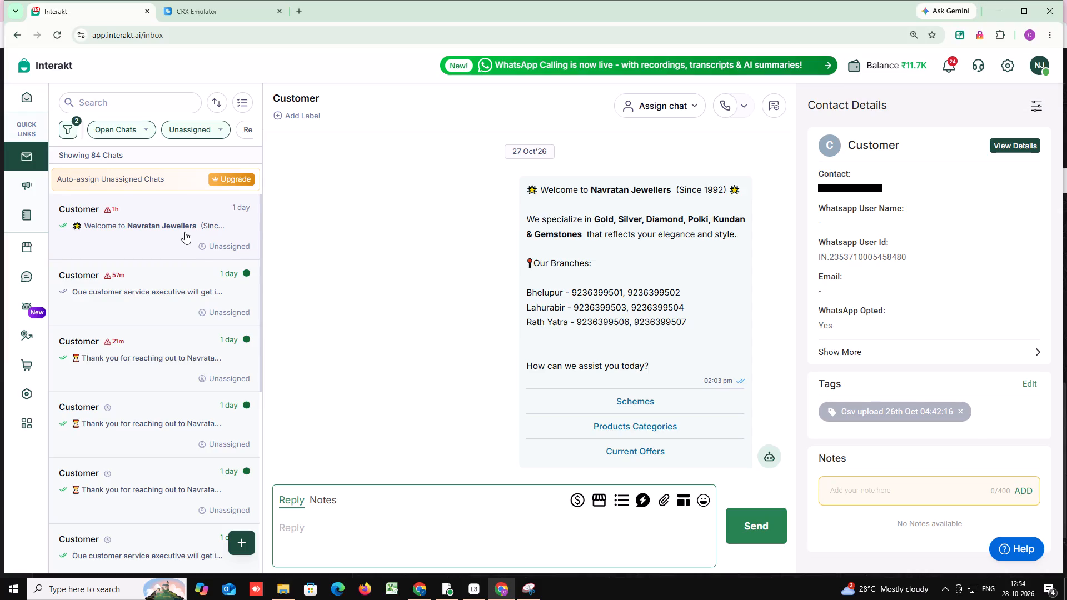
click(185, 232)
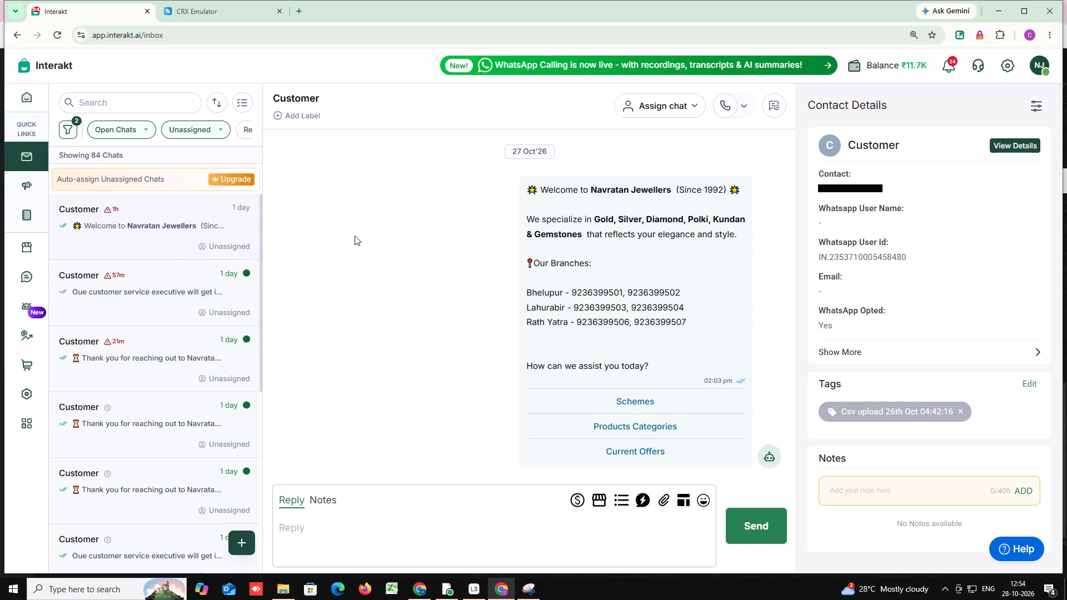
scroll(355, 234, up, 7)
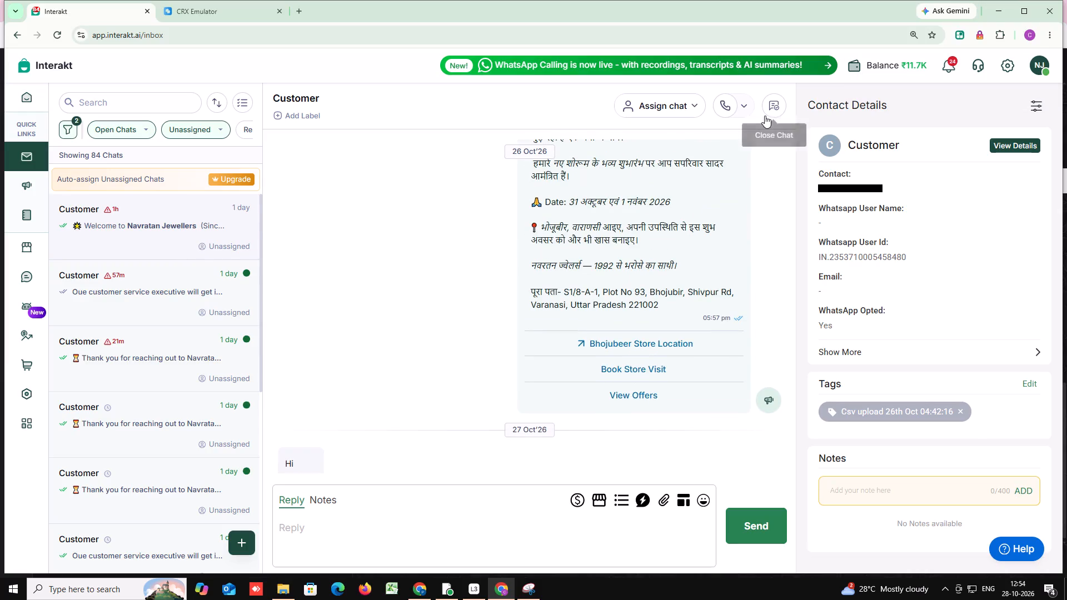
scroll(525, 219, up, 8)
click(776, 99)
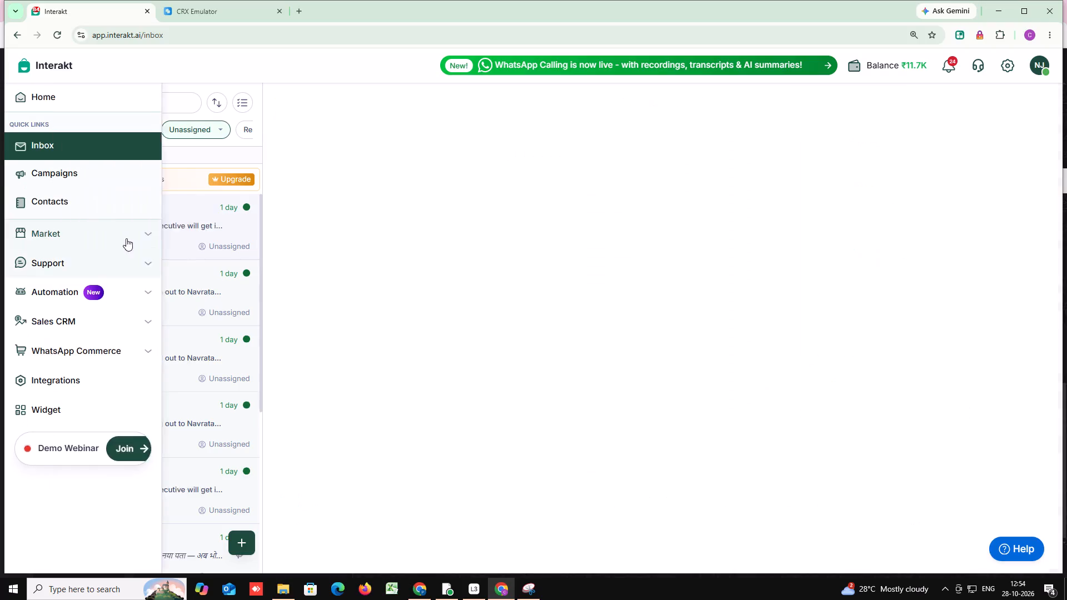
Open the first remaining customer chat and remove the contact's tag "Csv upload 5th Aug 01:21:40".
click(118, 216)
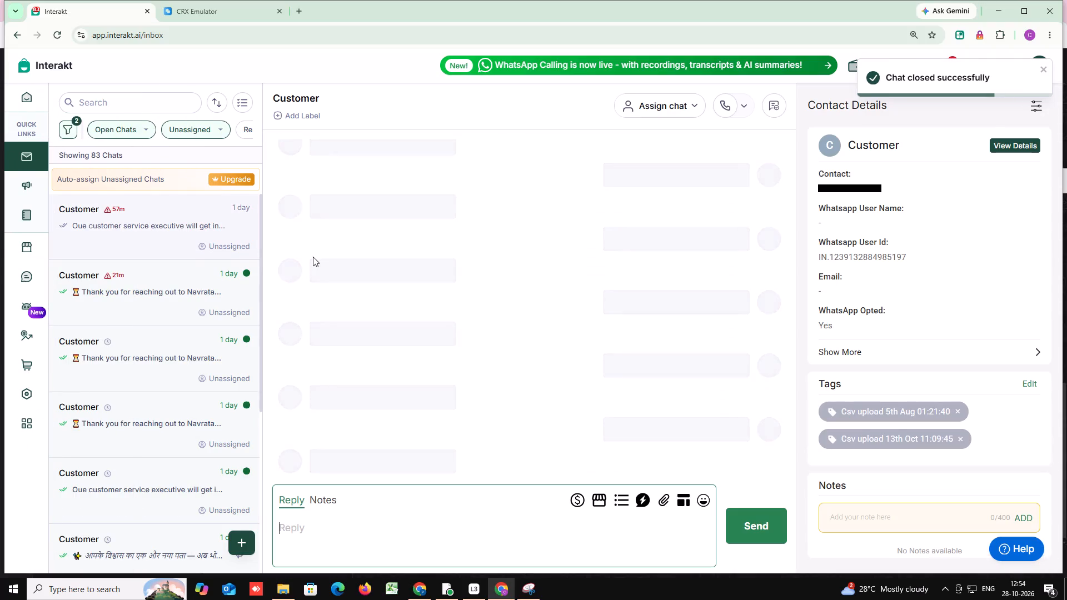
click(955, 410)
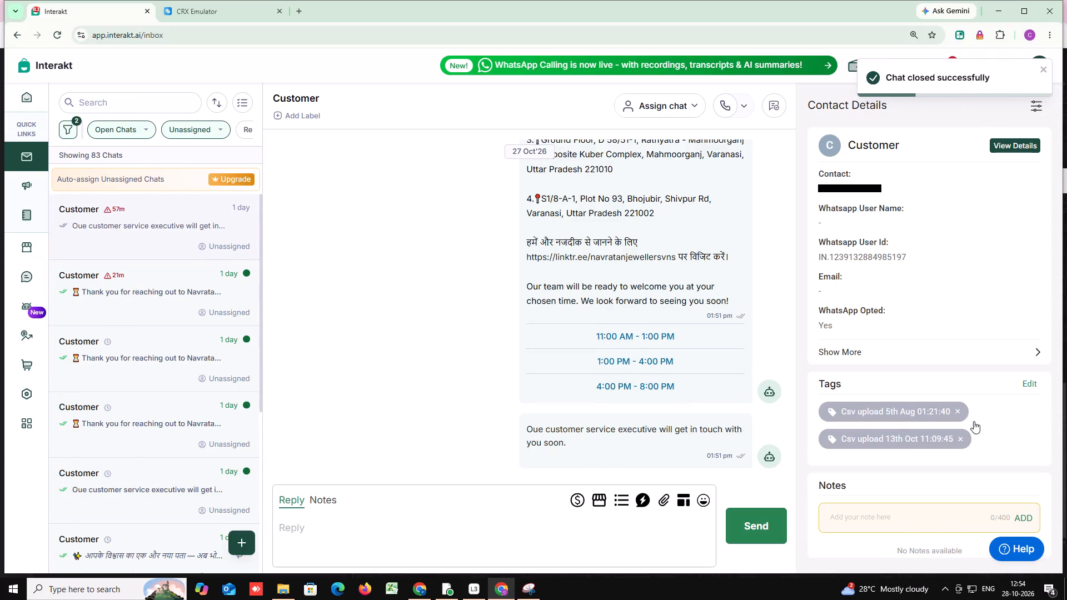
Find the "Book Store Visit" and "View Offers" replies in the conversation and switch to Snipping Tool to capture them.
scroll(291, 341, up, 10)
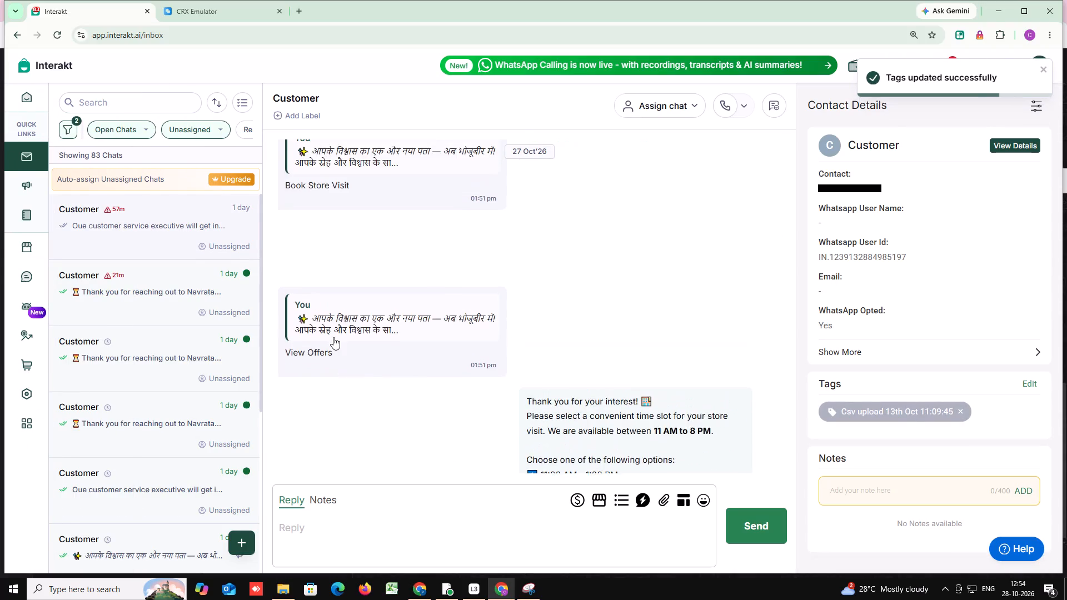
scroll(341, 337, down, 1)
click(528, 594)
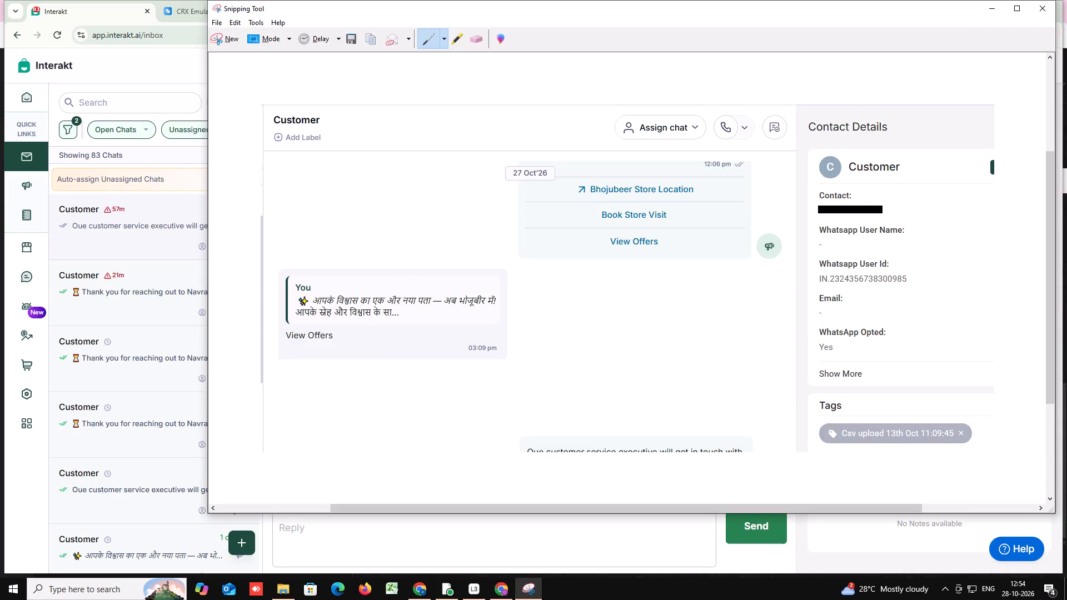
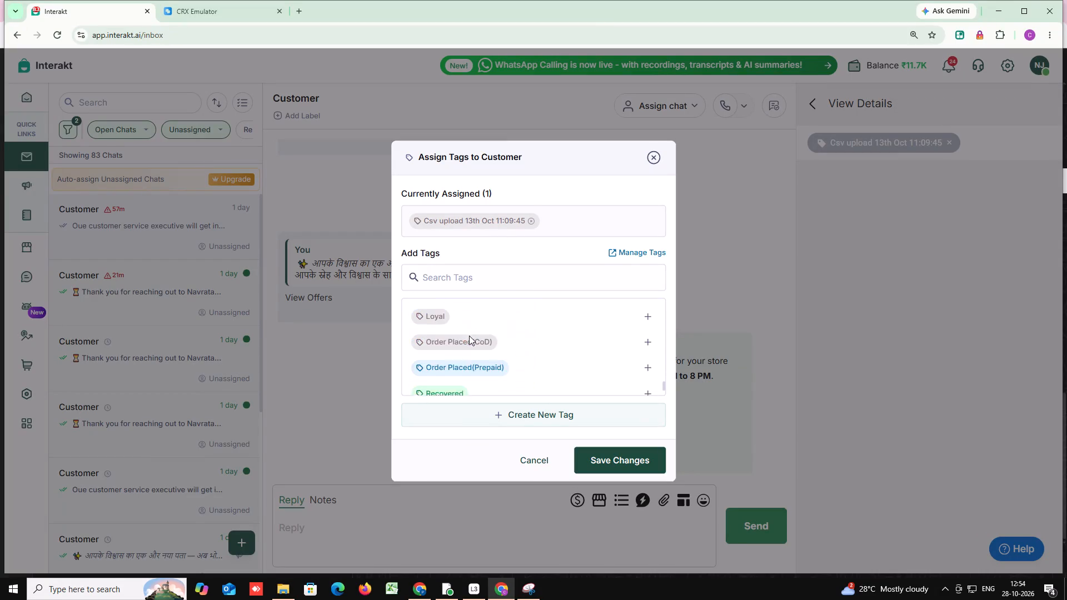
Assign the "Curious Browsers" tag to the customer in place of "Csv upload 13th Oct 11:09:45", save the tags and close the chat.
scroll(470, 323, up, 1)
click(462, 346)
click(629, 220)
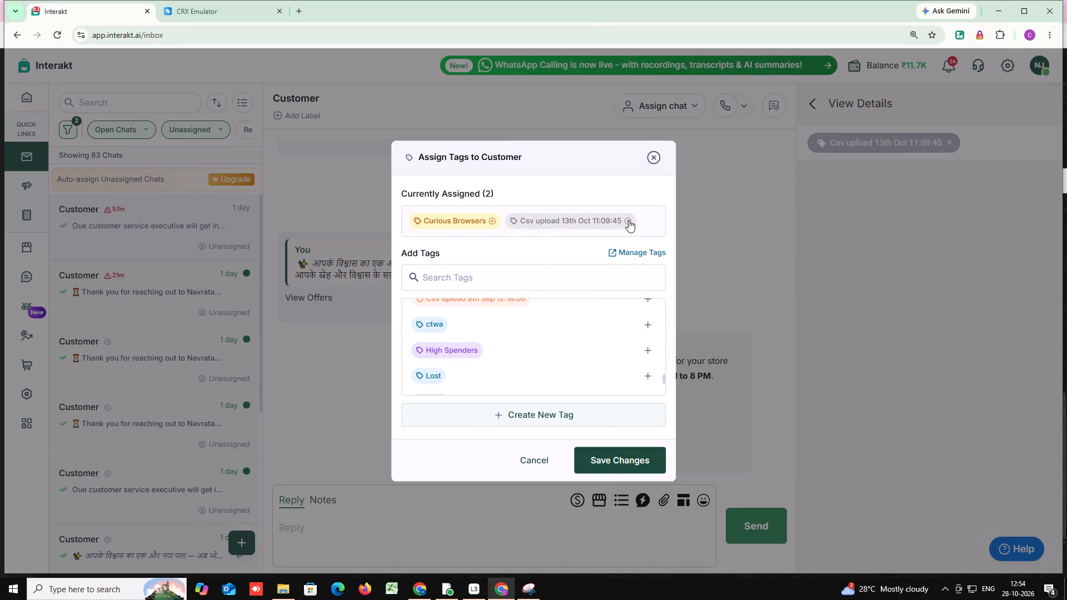
click(600, 464)
click(783, 106)
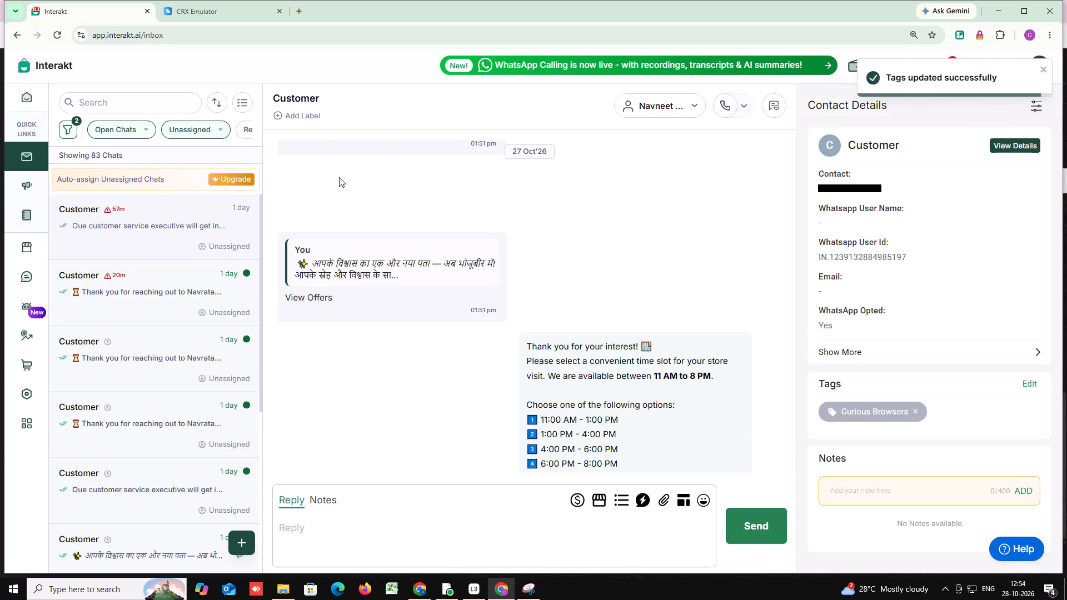
Open the first remaining customer chat, remove the contact's tag "Csv upload 5th Aug 01:21:40", review the conversation and close the chat.
click(151, 231)
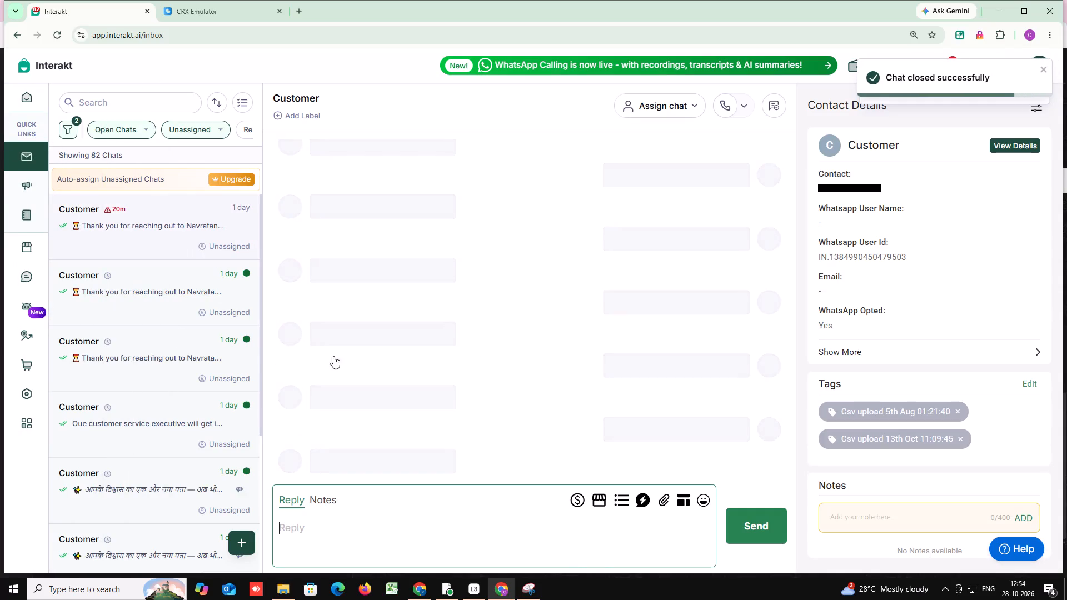
click(958, 409)
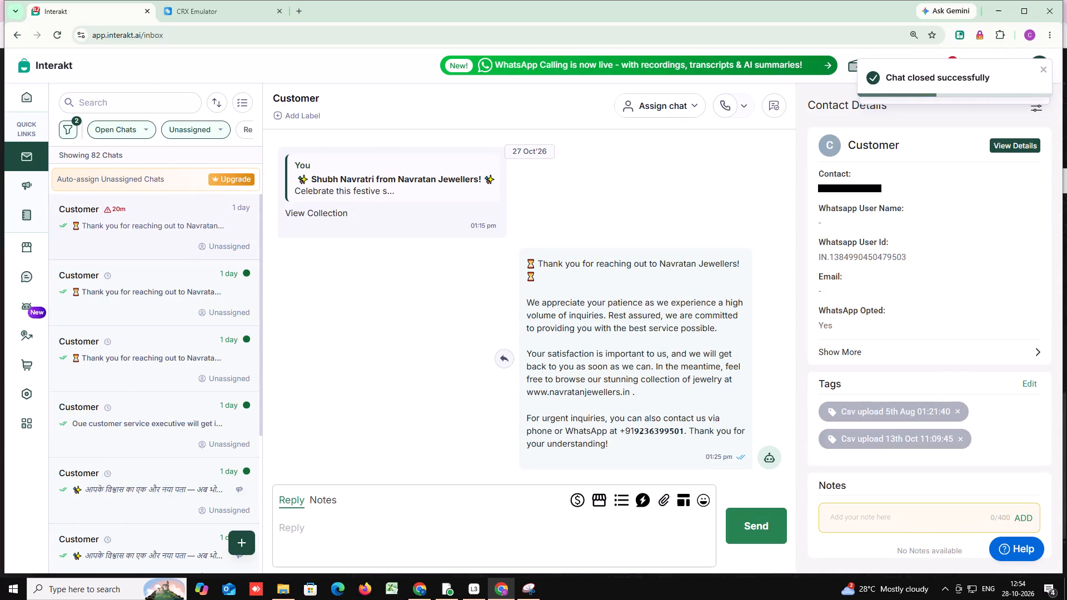
scroll(466, 344, up, 2)
click(530, 589)
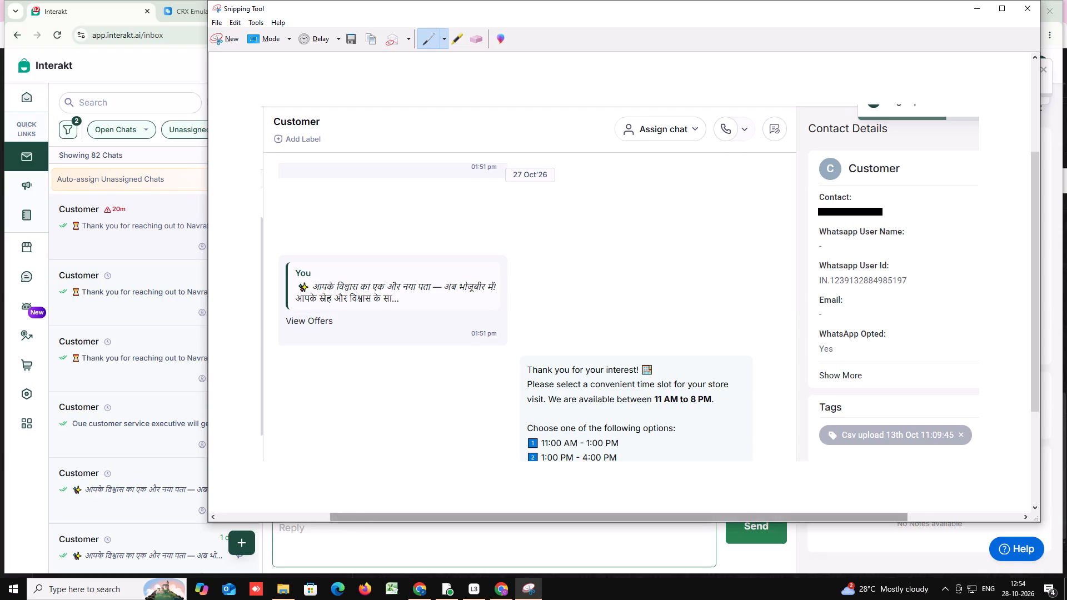
click(388, 547)
click(775, 106)
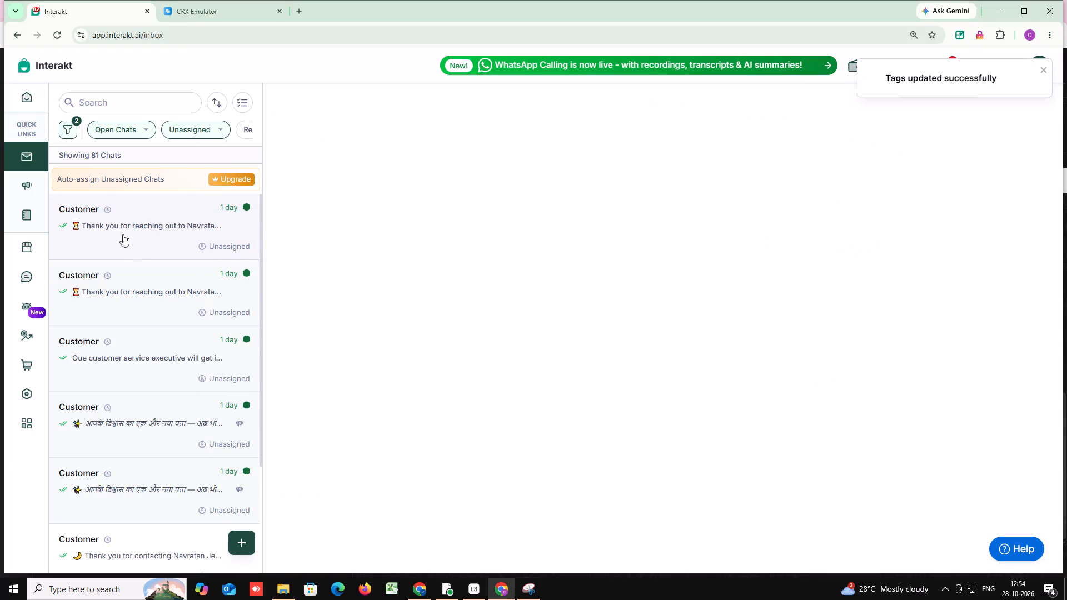
Open the first remaining customer chat, review the conversation containing the SIP Report attachment and close the chat.
click(121, 231)
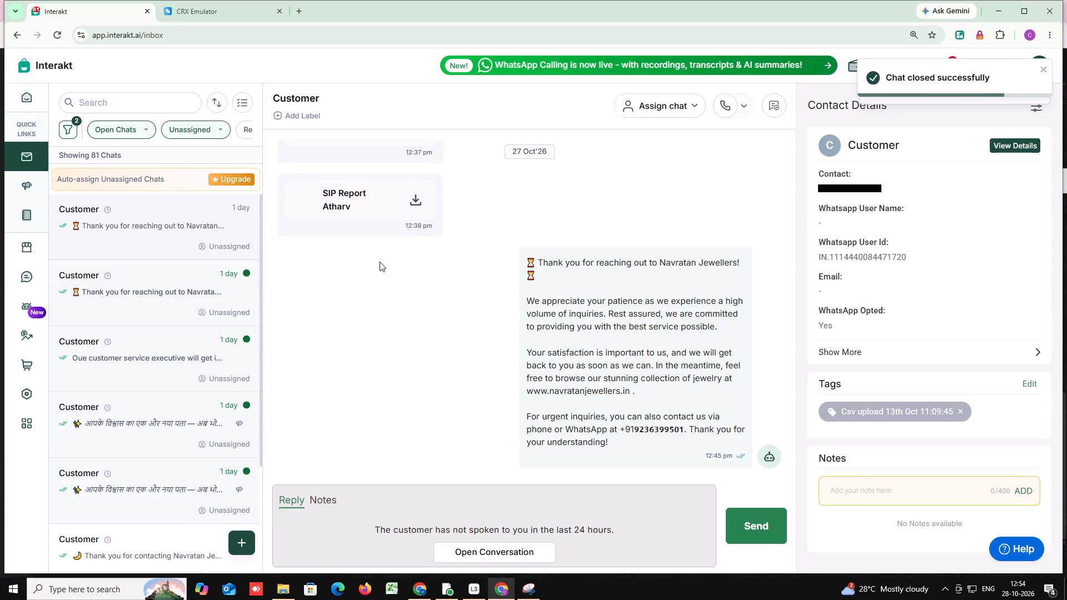
scroll(380, 262, up, 6)
click(776, 108)
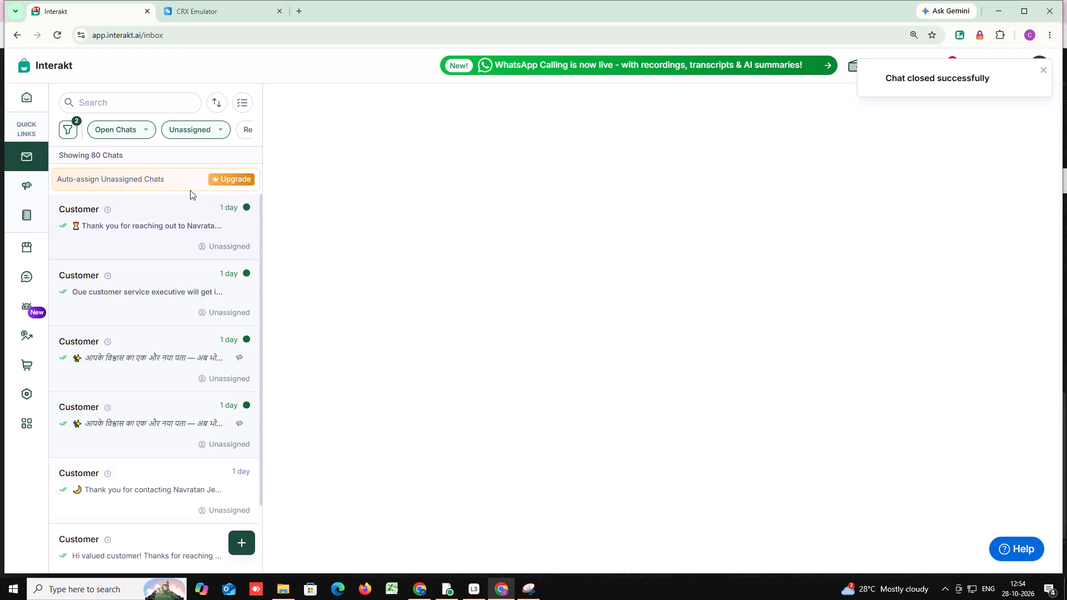
Open the first remaining customer chat and review its earlier messages.
click(137, 226)
scroll(406, 265, up, 2)
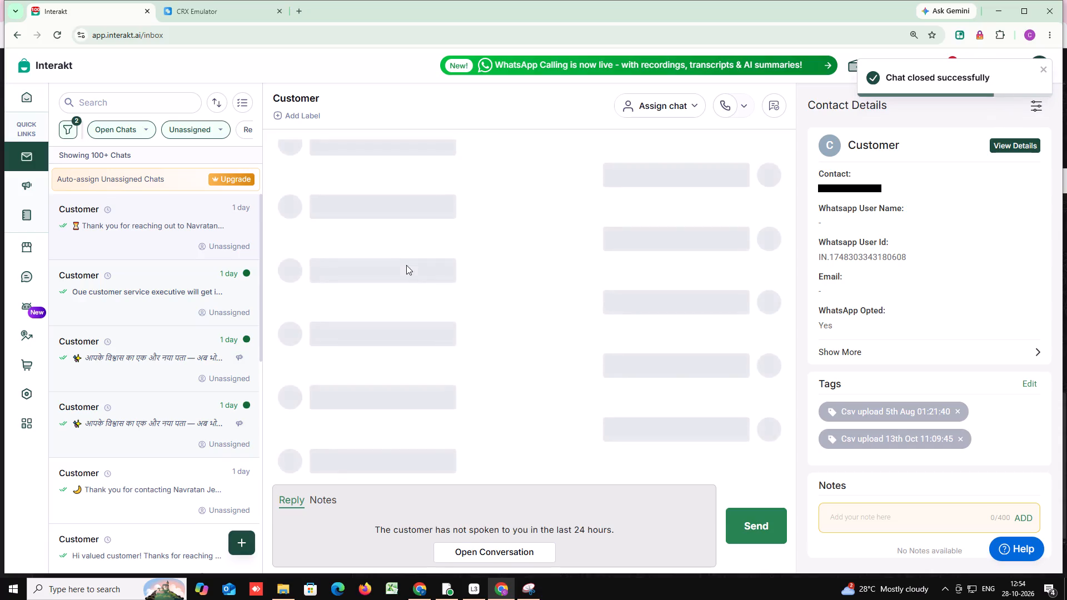
Review the customer's View Collection conversation, remove the contact's tag "Csv upload 5th Aug 01:21:40" and close the chat.
scroll(406, 265, up, 2)
click(956, 413)
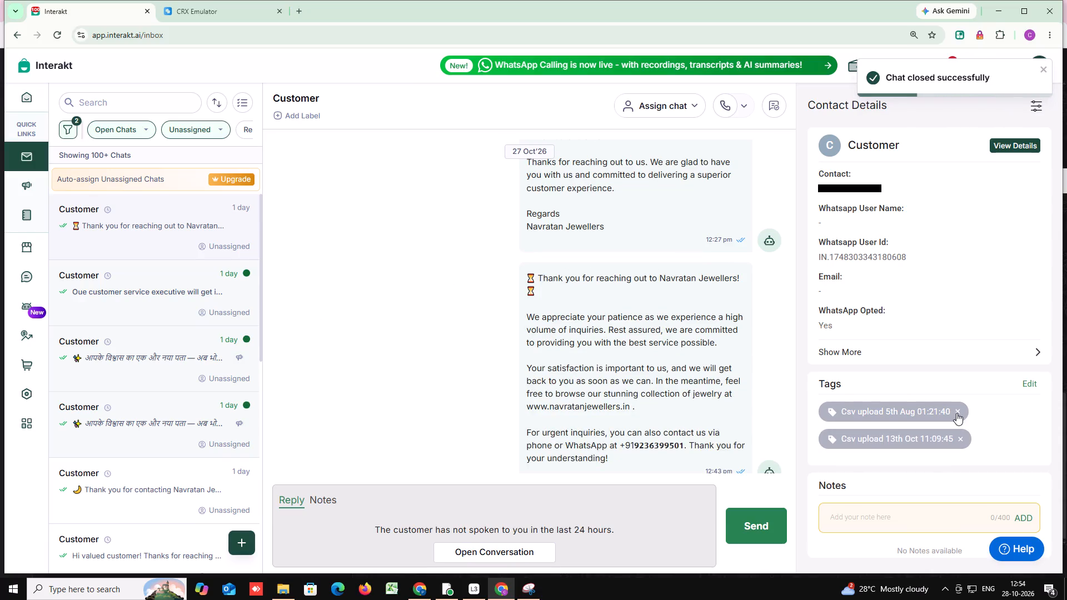
scroll(338, 318, up, 5)
scroll(340, 306, down, 1)
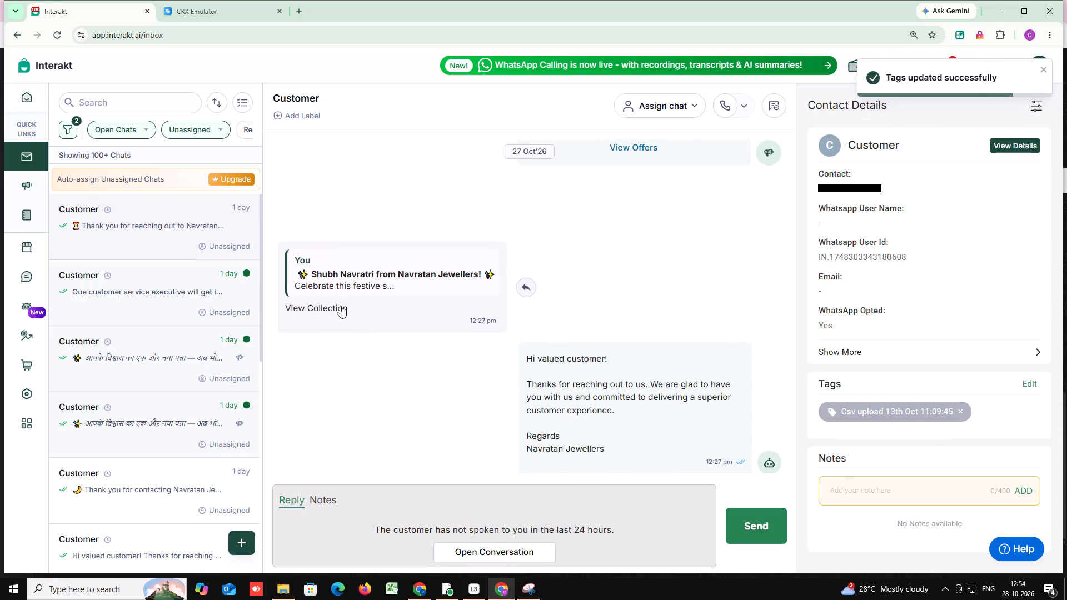
click(773, 103)
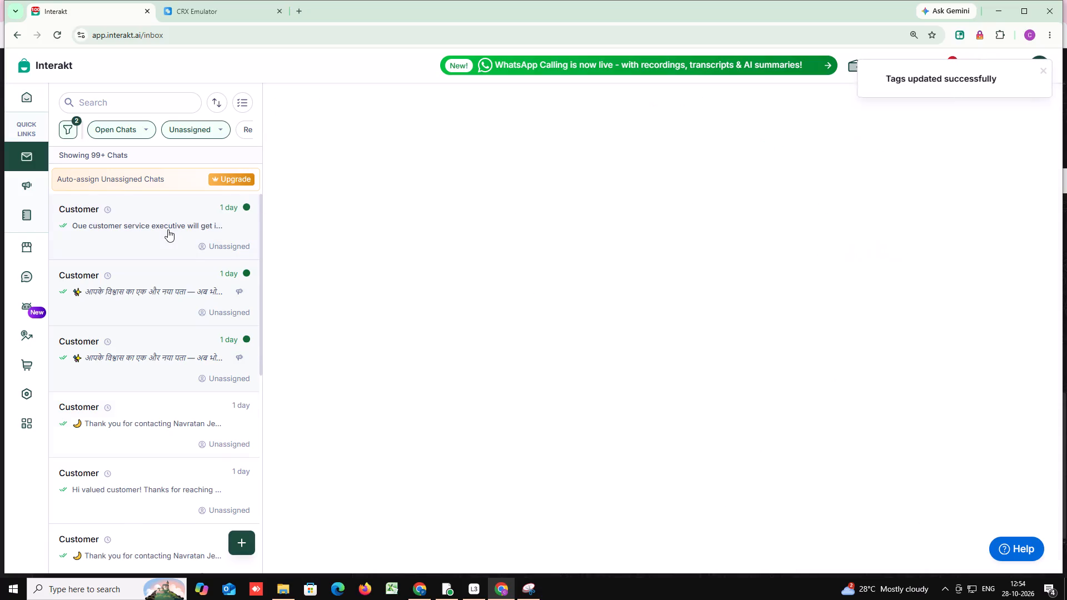
Open the first remaining customer chat, review its View Offers reply, and snip the conversation with the contact details and tags using Snipping Tool.
click(168, 229)
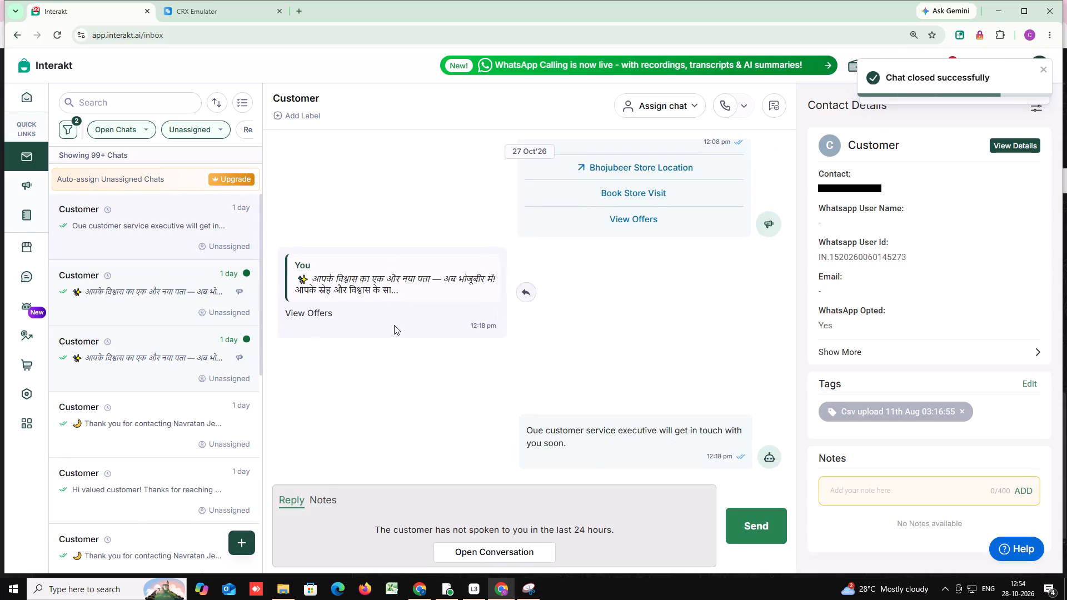
scroll(394, 325, up, 1)
scroll(410, 351, down, 1)
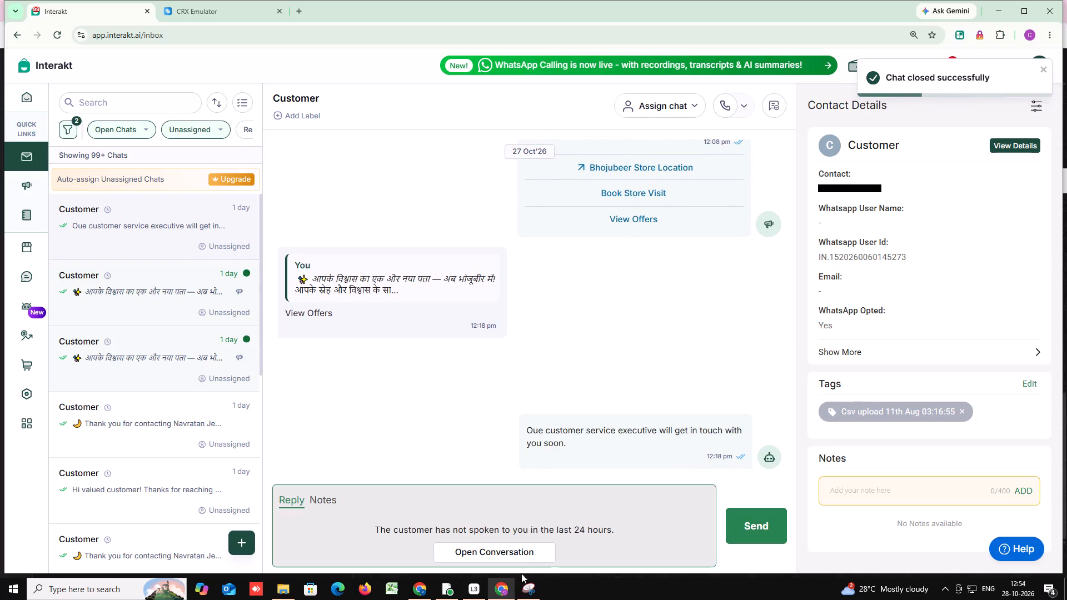
click(525, 586)
click(235, 38)
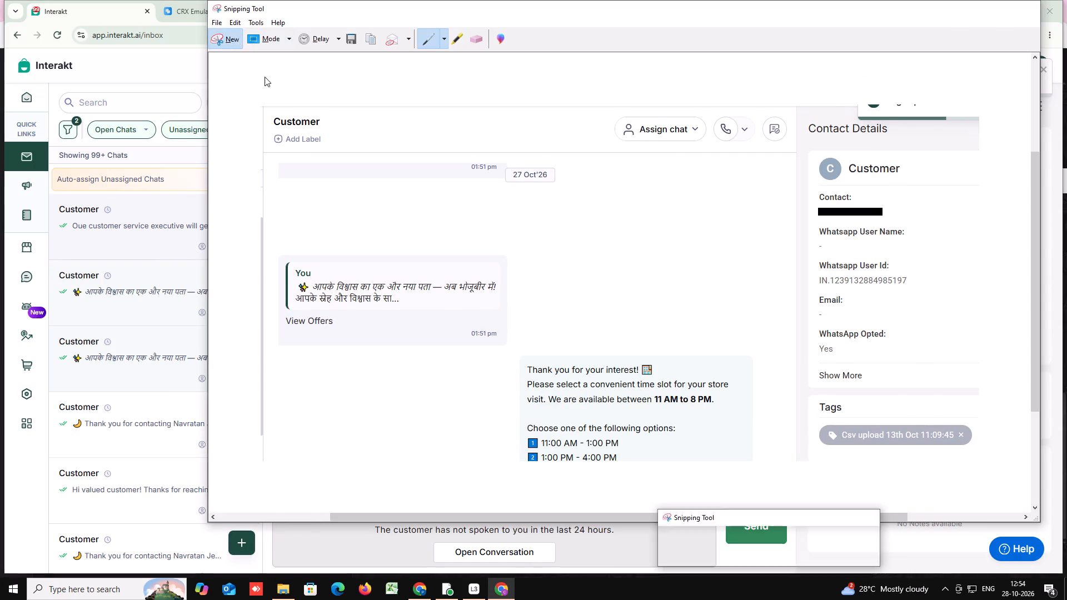
drag(265, 83, 1006, 441)
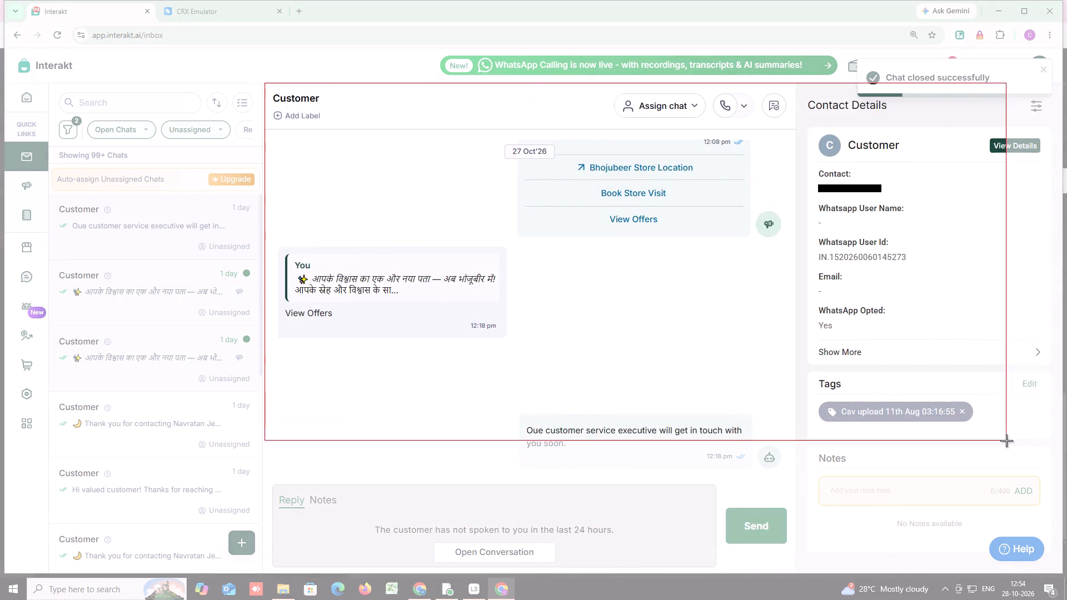
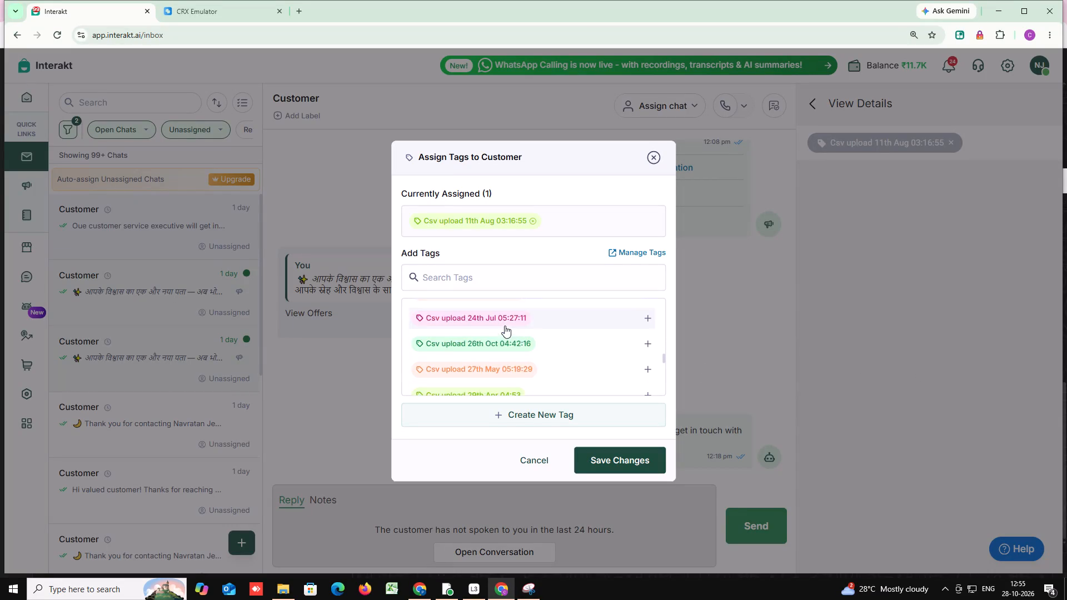
Assign the "Curious Browsers" tag to the customer in place of "Csv upload 11th Aug 03:16:55" and save the tag changes.
scroll(505, 326, down, 5)
scroll(505, 323, up, 2)
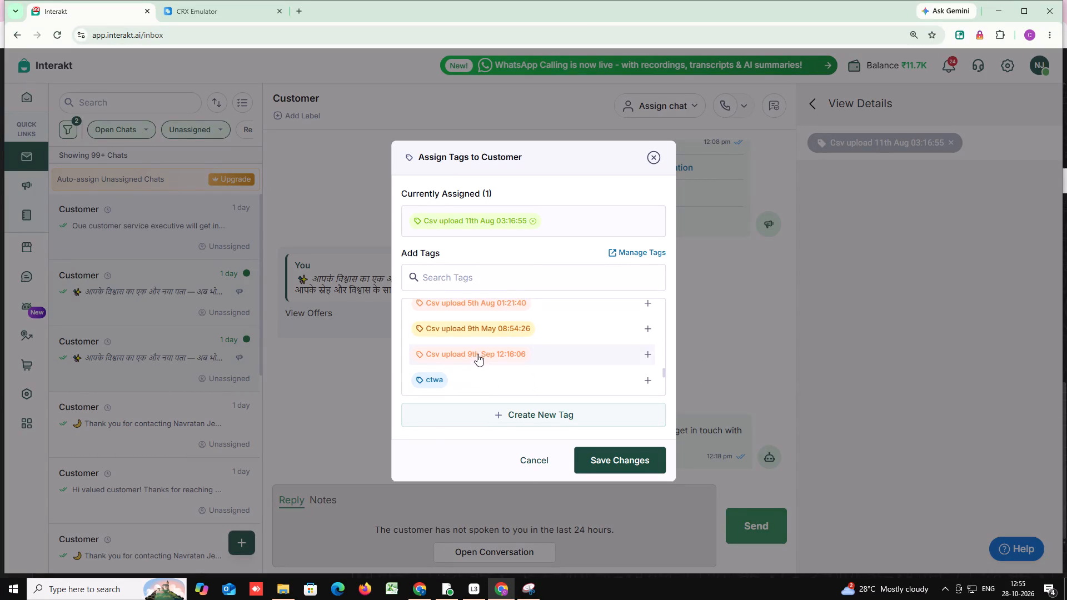
scroll(477, 353, down, 2)
scroll(472, 327, up, 1)
click(470, 349)
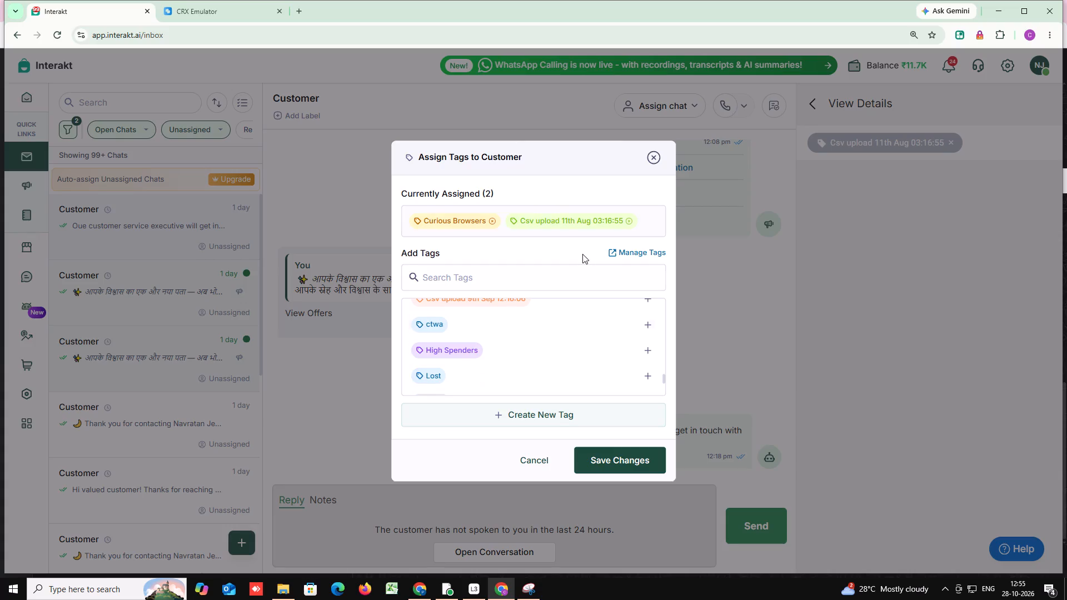
click(626, 223)
click(602, 459)
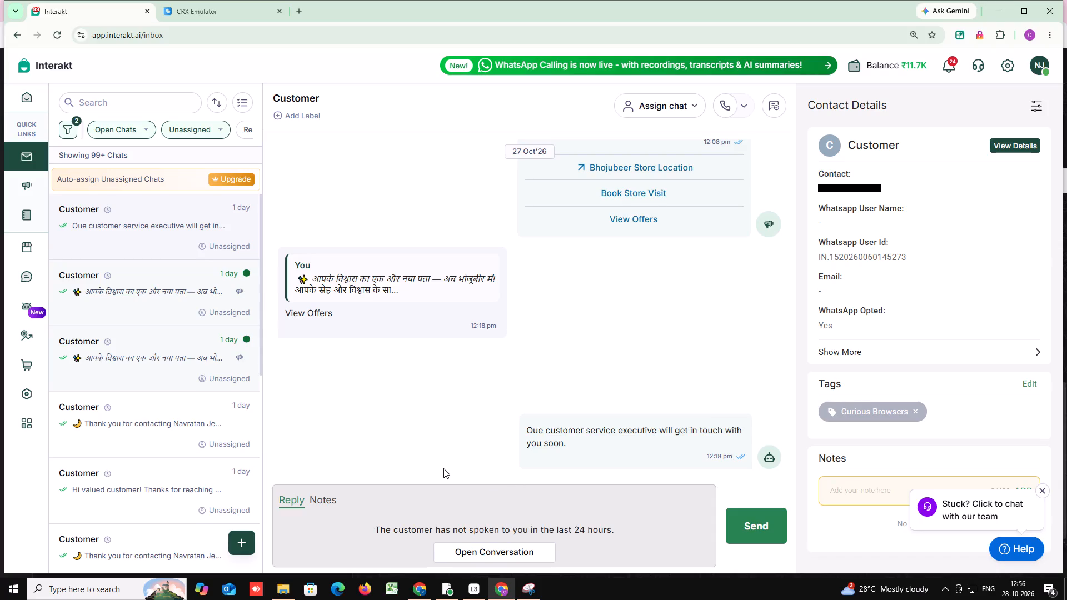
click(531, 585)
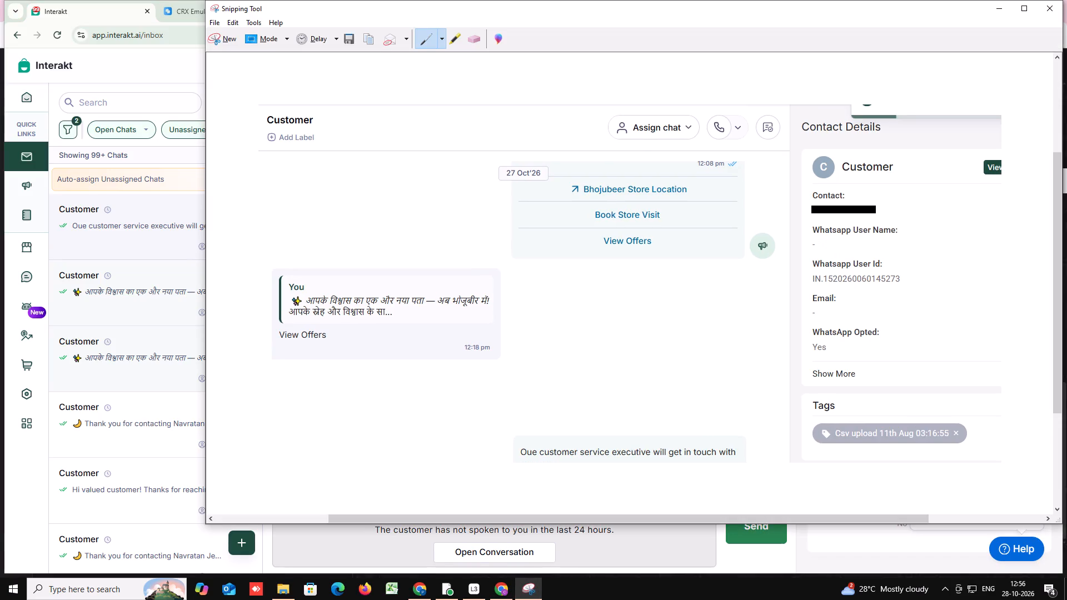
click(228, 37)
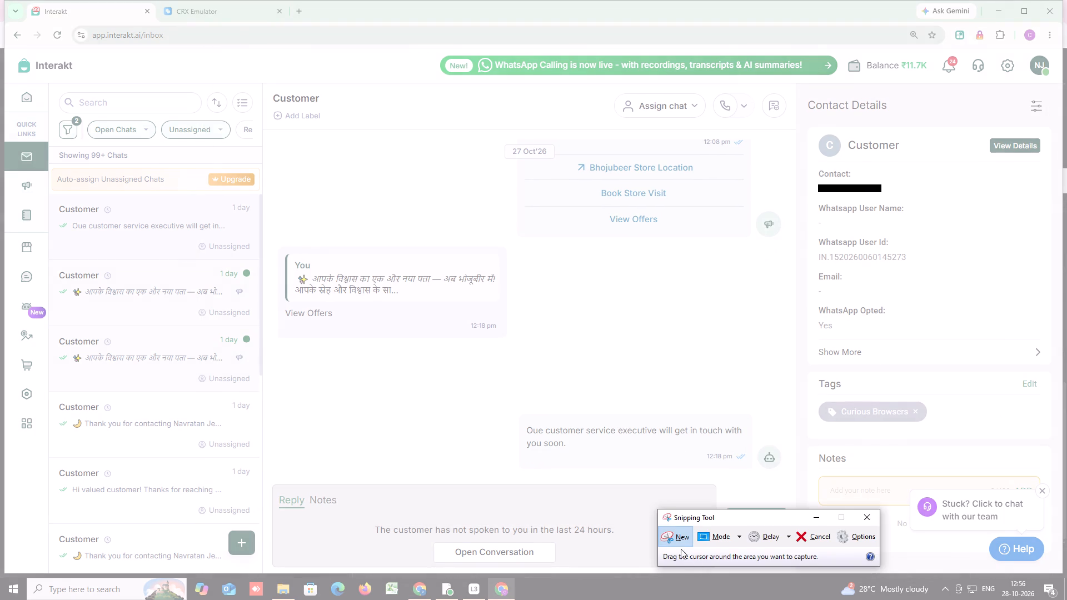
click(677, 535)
Close the current customer's chat, which already carries the "Curious Browsers" tag.
click(777, 102)
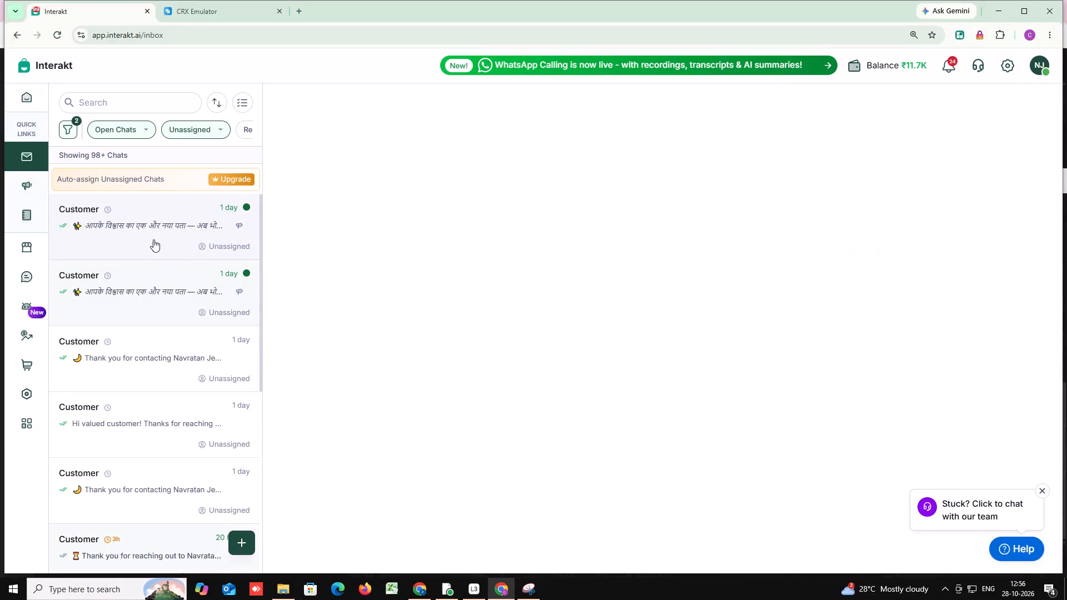
Open the first remaining customer chat and remove the contact's tag "Csv upload 5th Aug 01:21:40".
click(153, 239)
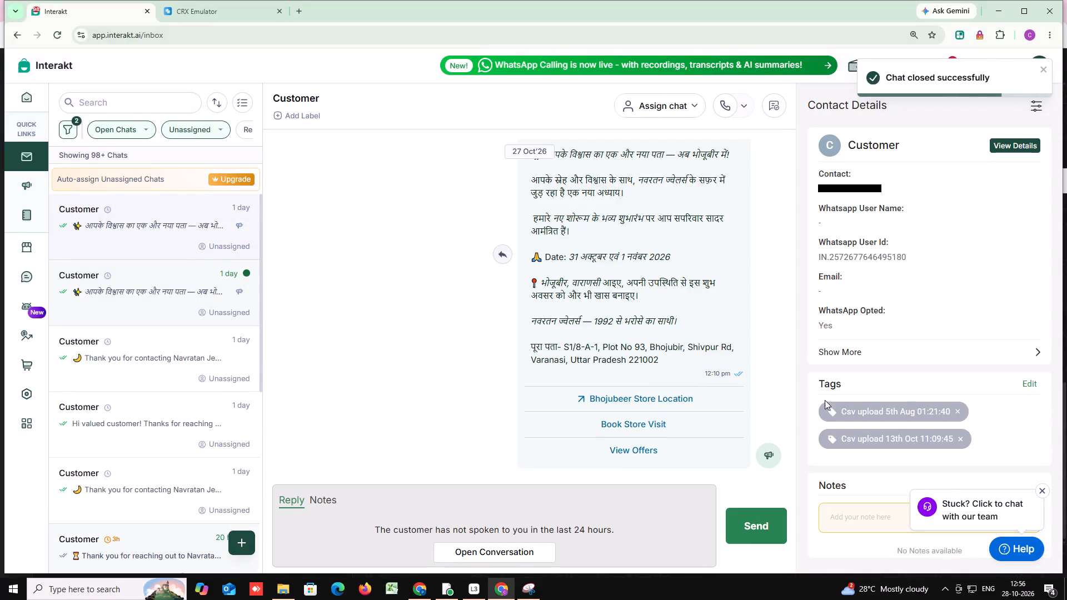
click(960, 409)
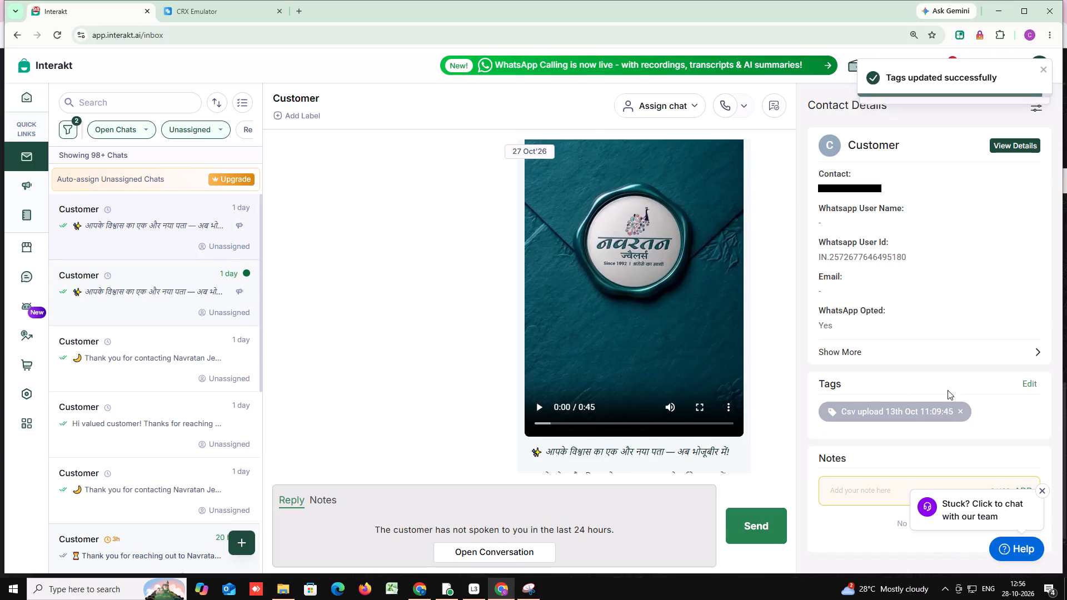
Find the customer's View Offers enquiry of 26 Oct'26 in the conversation and capture it with Snipping Tool.
scroll(449, 328, up, 4)
scroll(443, 384, up, 5)
scroll(455, 325, down, 1)
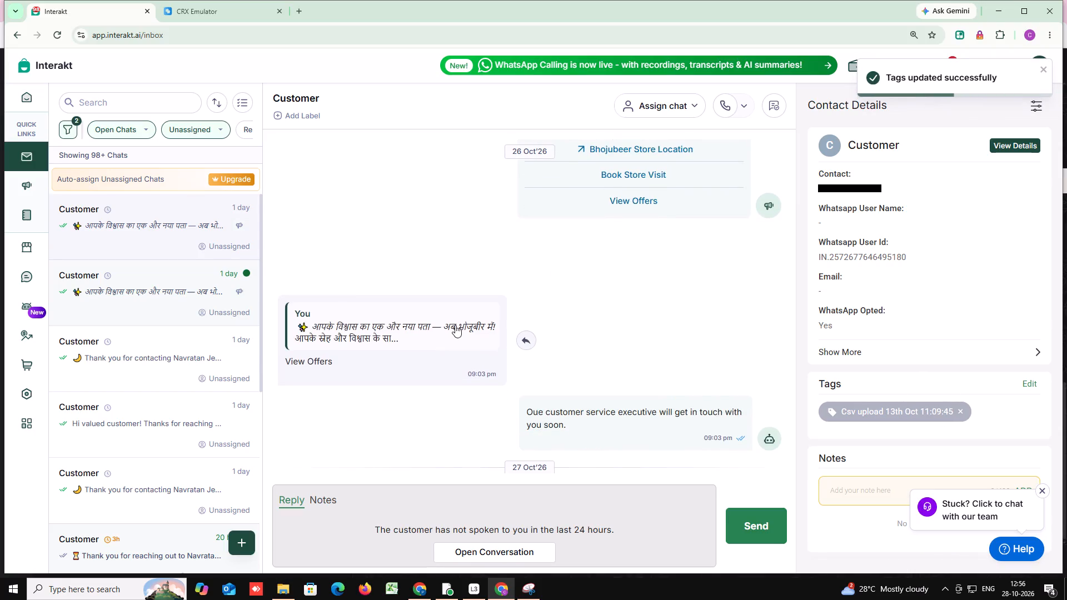
click(530, 591)
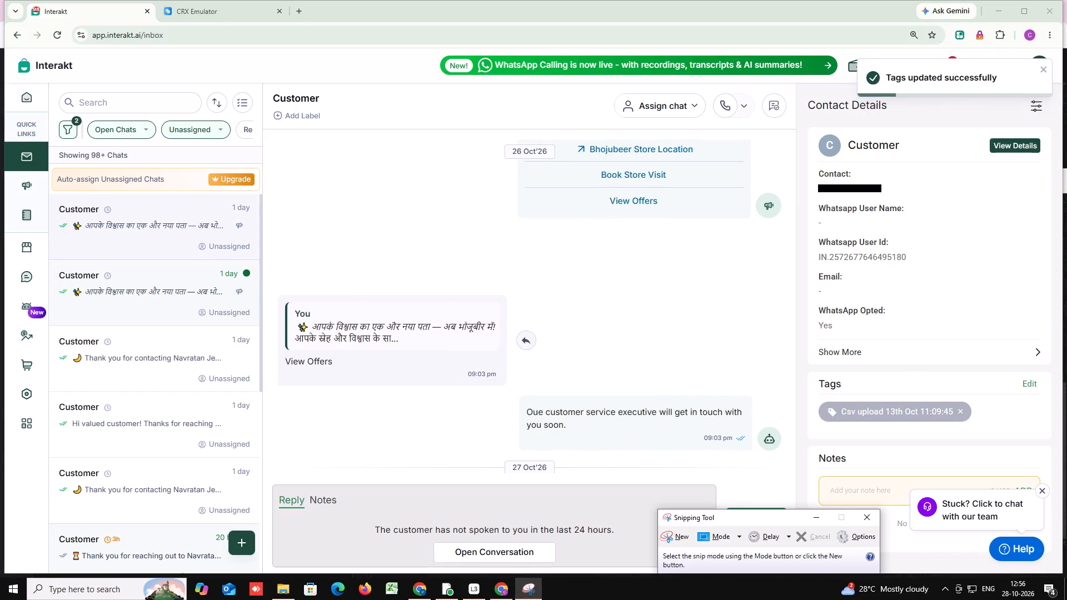
click(666, 541)
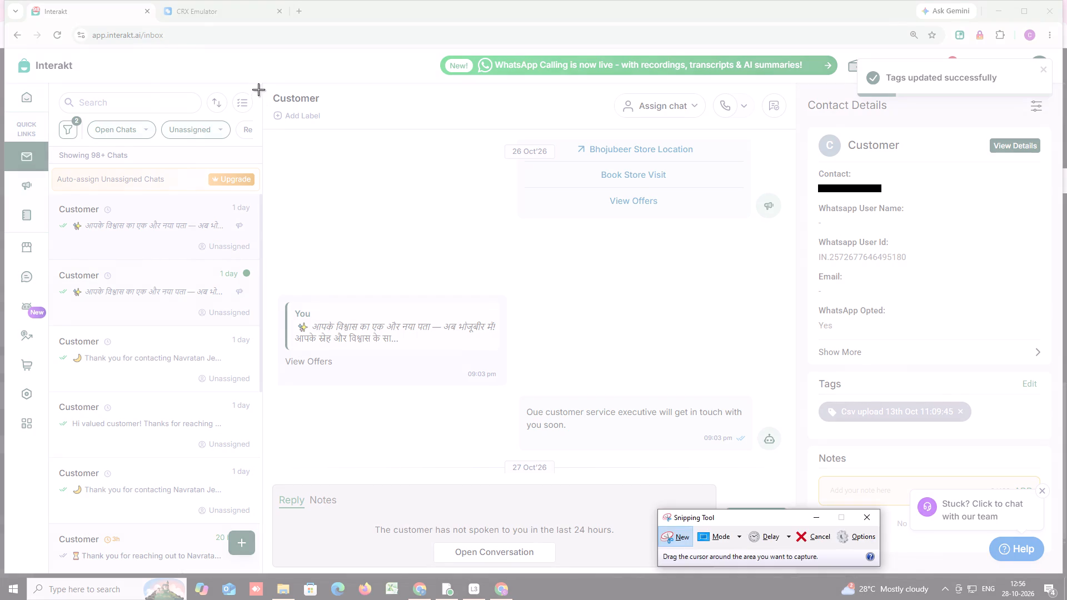
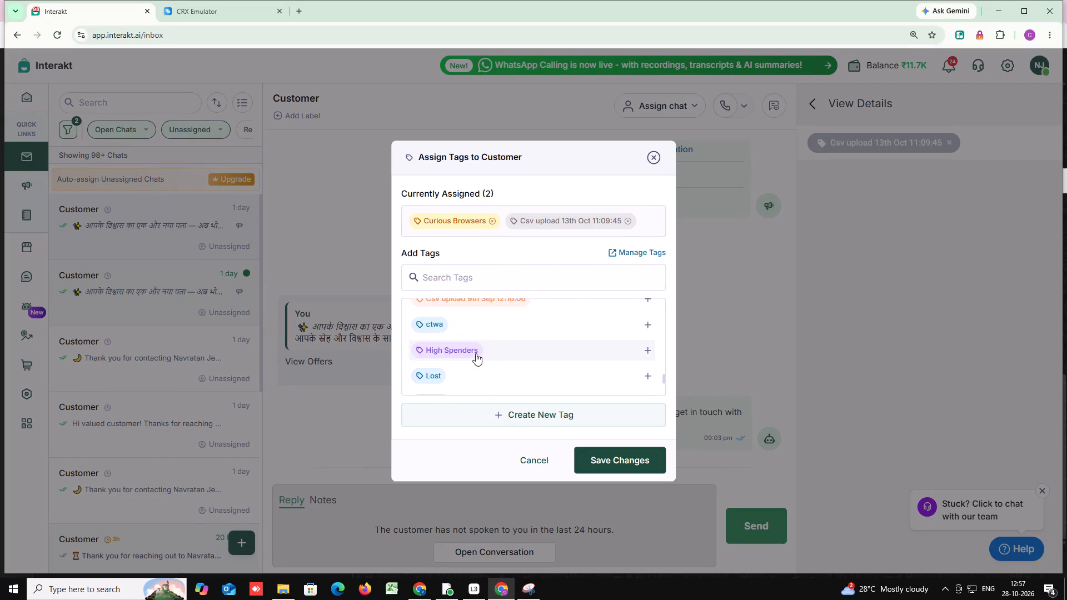
Remove the "Csv upload 13th Oct 11:09:45" tag from the customer and save the tag assignment with "Curious Browsers".
click(630, 219)
click(610, 452)
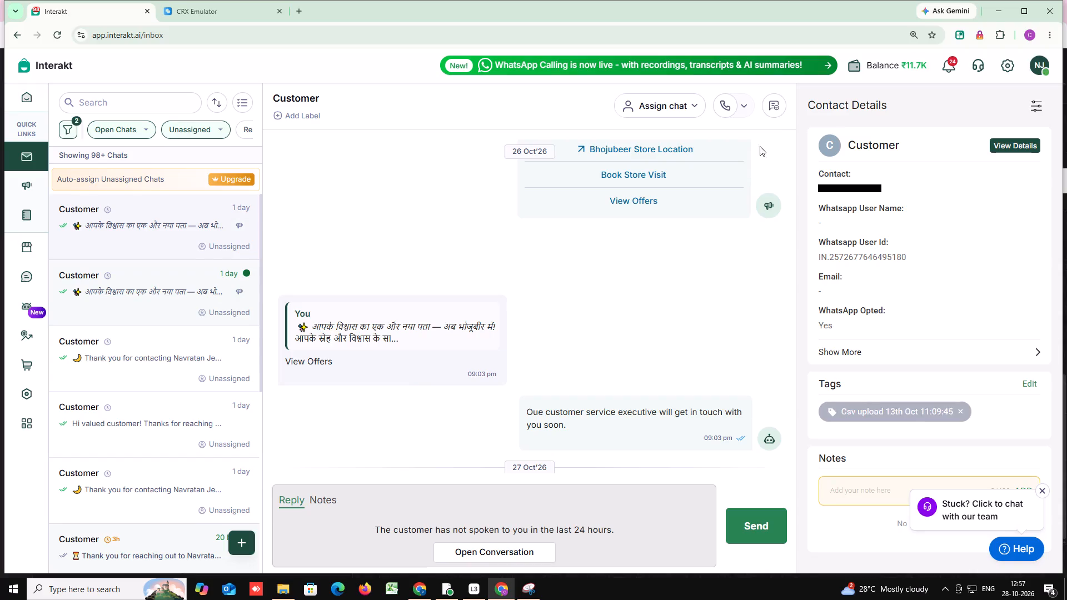
Close the current customer's chat.
click(772, 106)
Open the first remaining customer chat and remove the contact's tag "Csv upload 5th Aug 01:21:40".
click(166, 227)
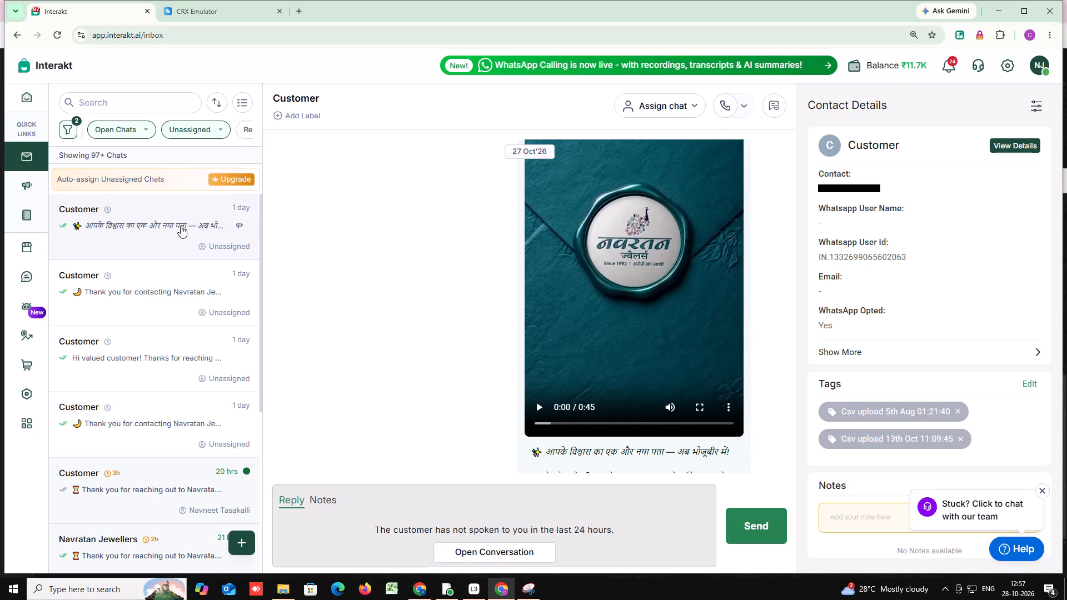
click(959, 409)
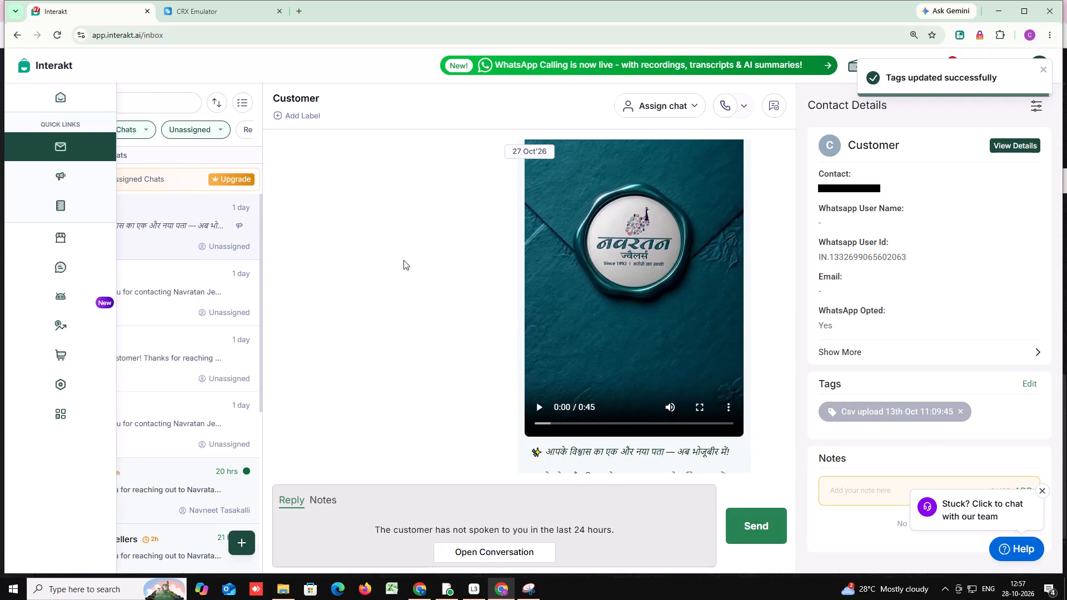
Find the customer's View Offers enquiry of 26 Oct'26 in the conversation and capture it with Snipping Tool.
scroll(402, 253, up, 9)
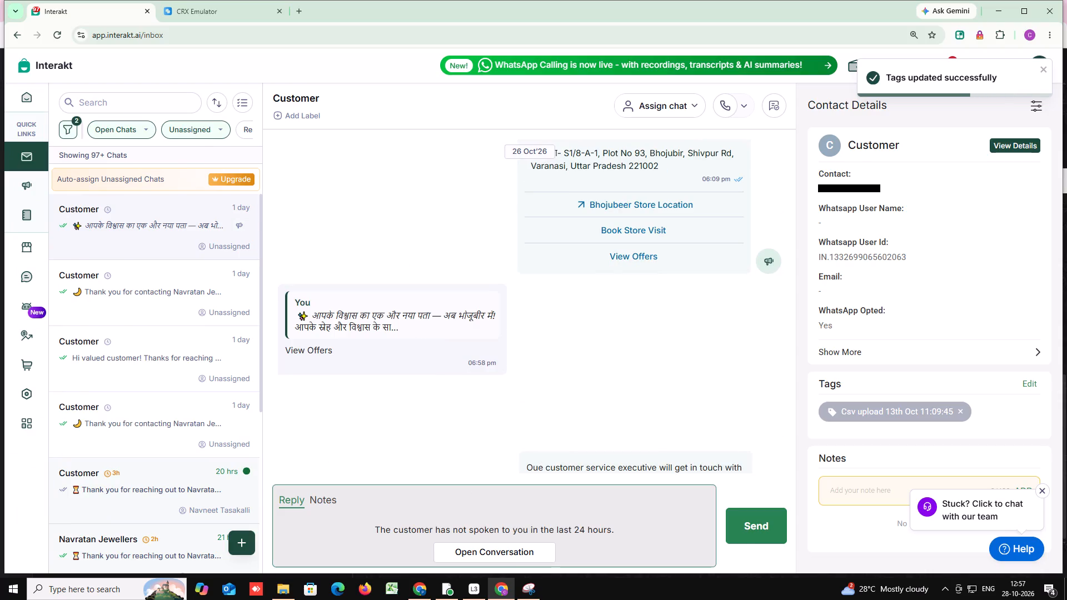
click(526, 596)
click(228, 39)
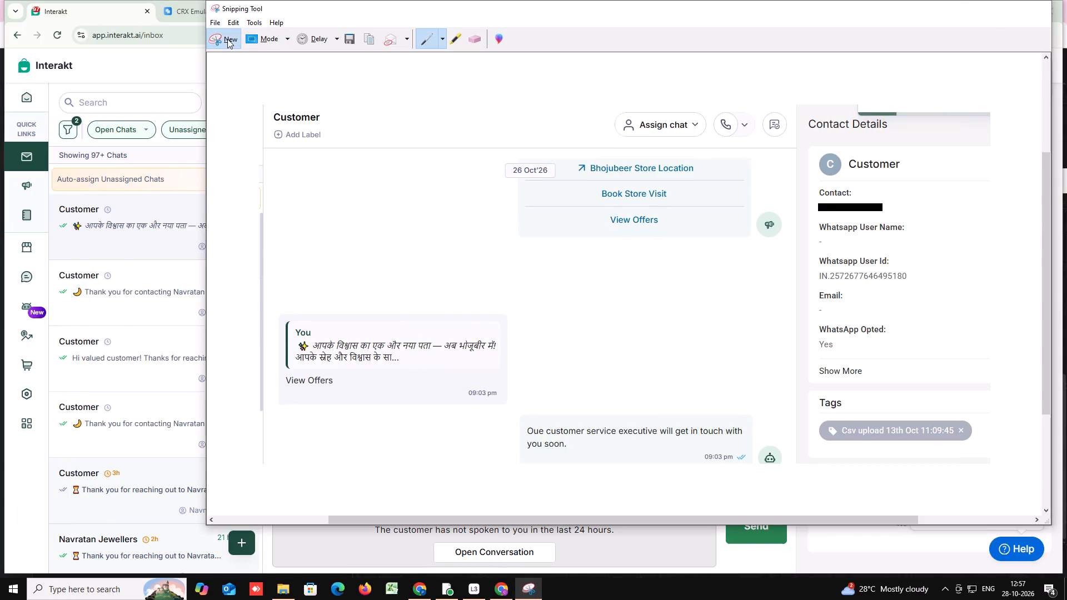
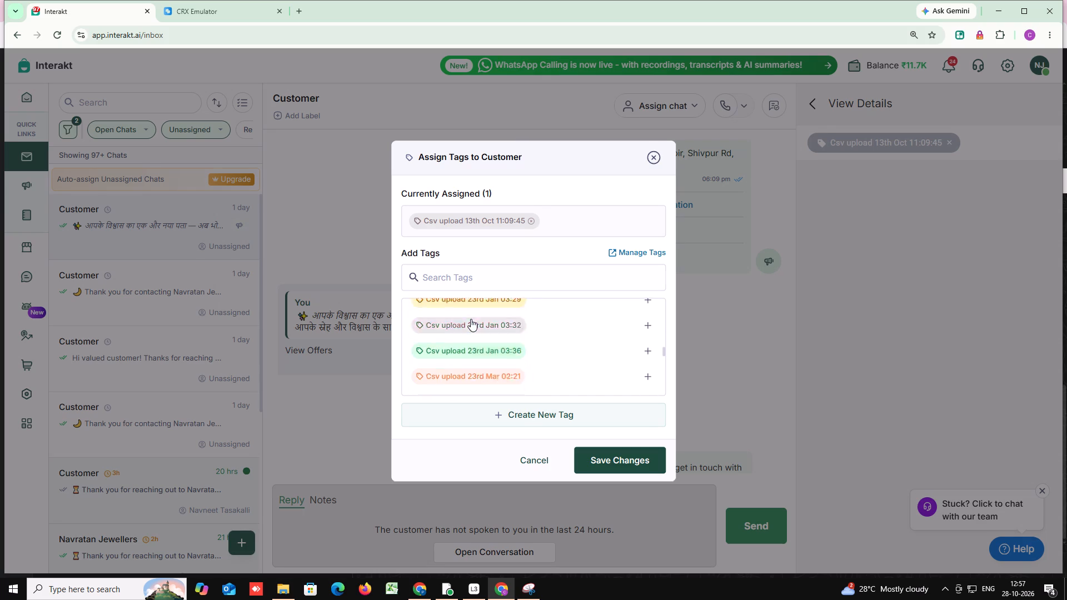
Assign the "Curious Browsers" tag to the customer in place of "Csv upload 13th Oct 11:09:45" and save the changes.
scroll(471, 319, down, 3)
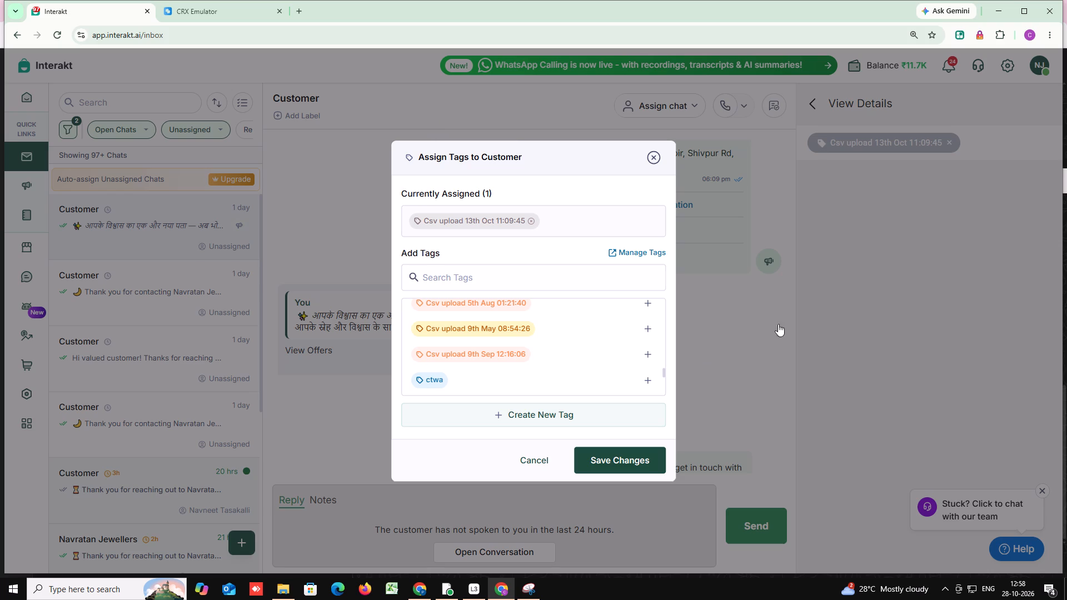
scroll(491, 349, down, 1)
click(485, 347)
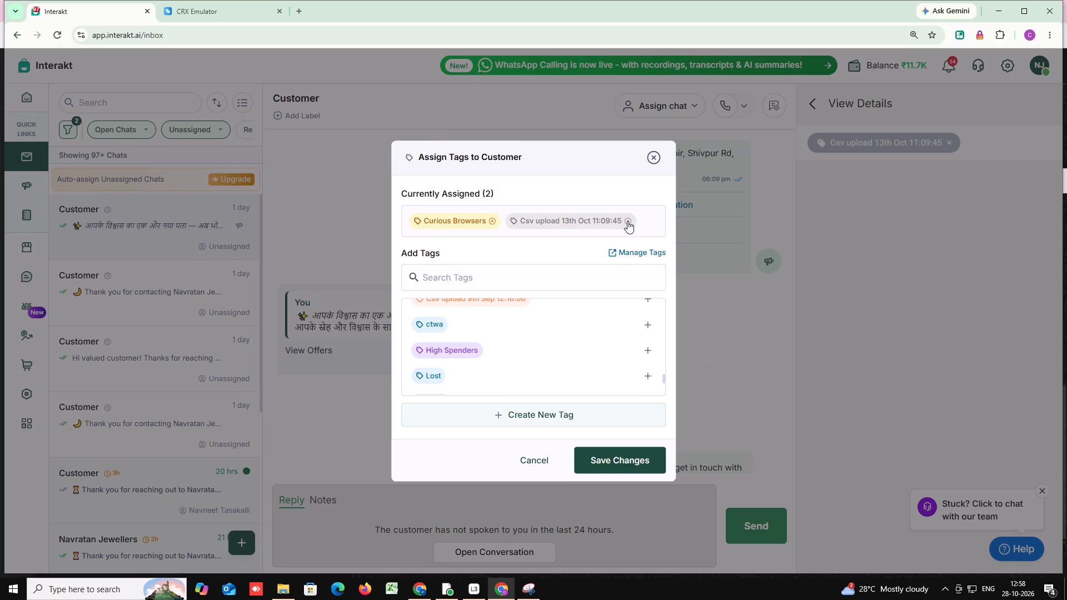
click(627, 221)
click(592, 462)
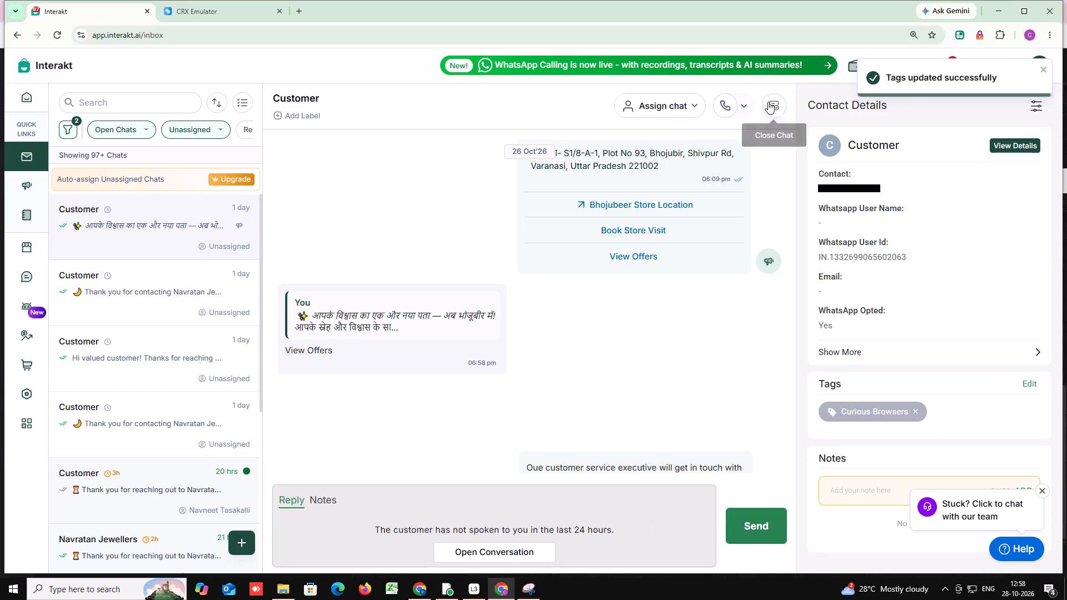
Close the chat of the customer just tagged "Curious Browsers".
click(771, 103)
Open the first remaining customer chat, review its messages back to the 26 Oct'26 campaign video, and close the chat.
click(87, 225)
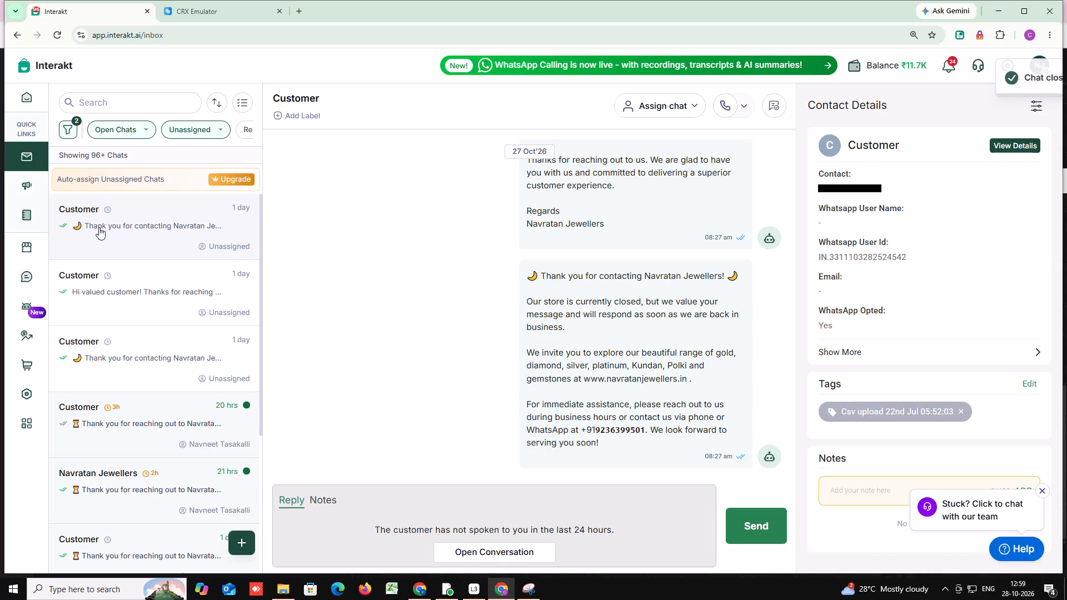
click(108, 236)
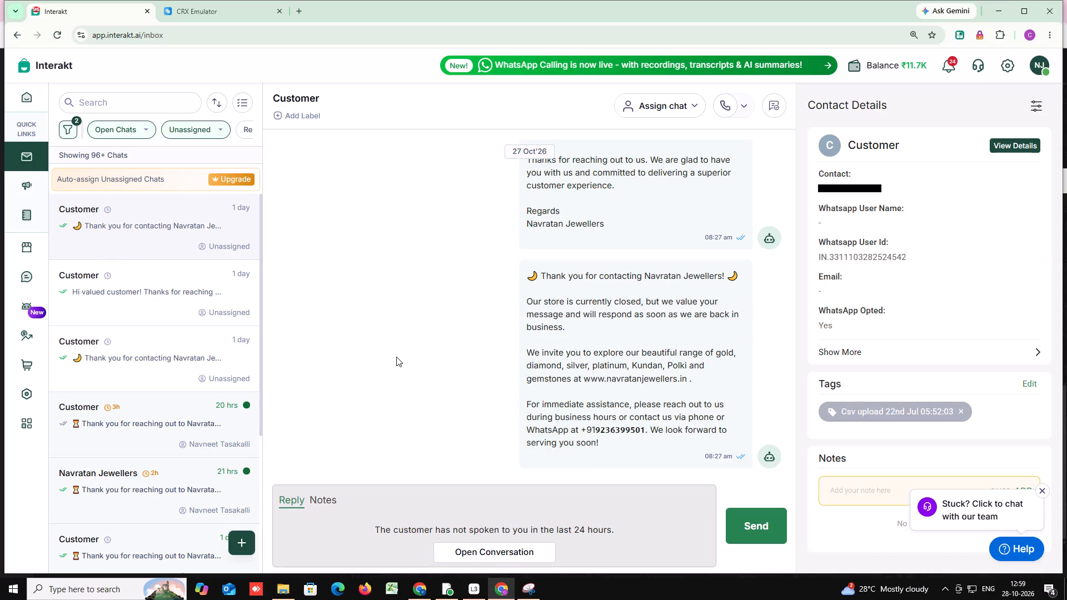
scroll(391, 353, up, 14)
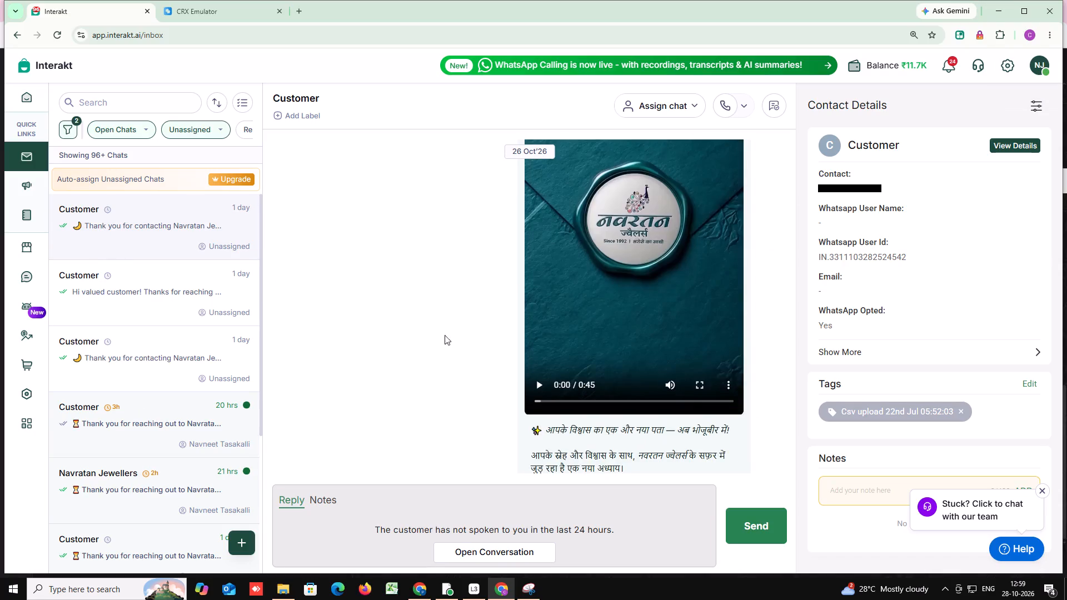
click(778, 101)
Open the first remaining chat, review its messages, and remove the tags "Csv upload 23rd Mar 02:21" and "Csv upload 11th Aug 03:16:55".
click(169, 240)
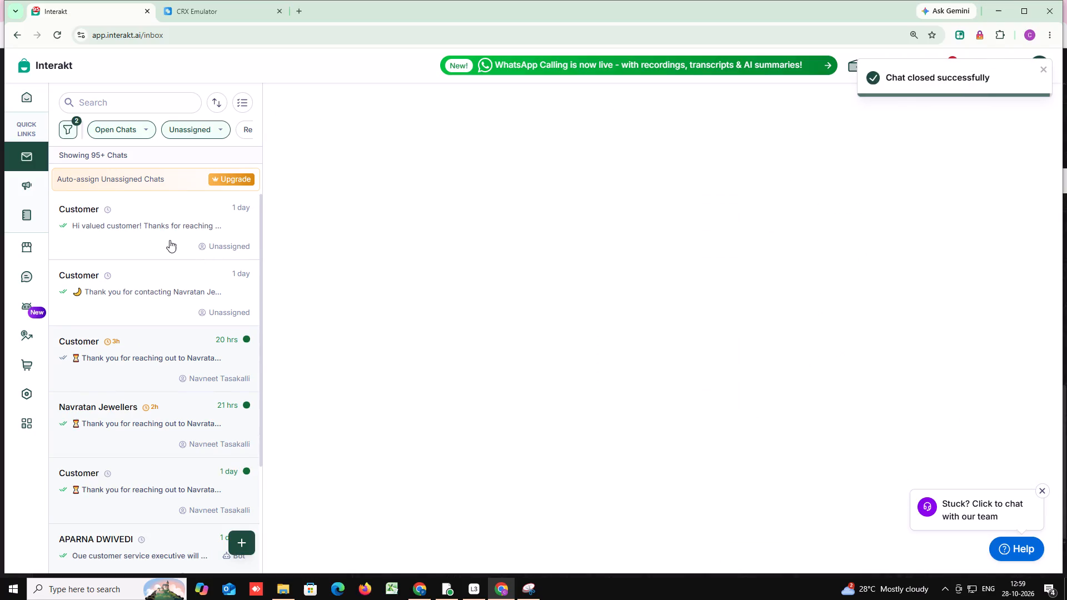
scroll(465, 330, up, 2)
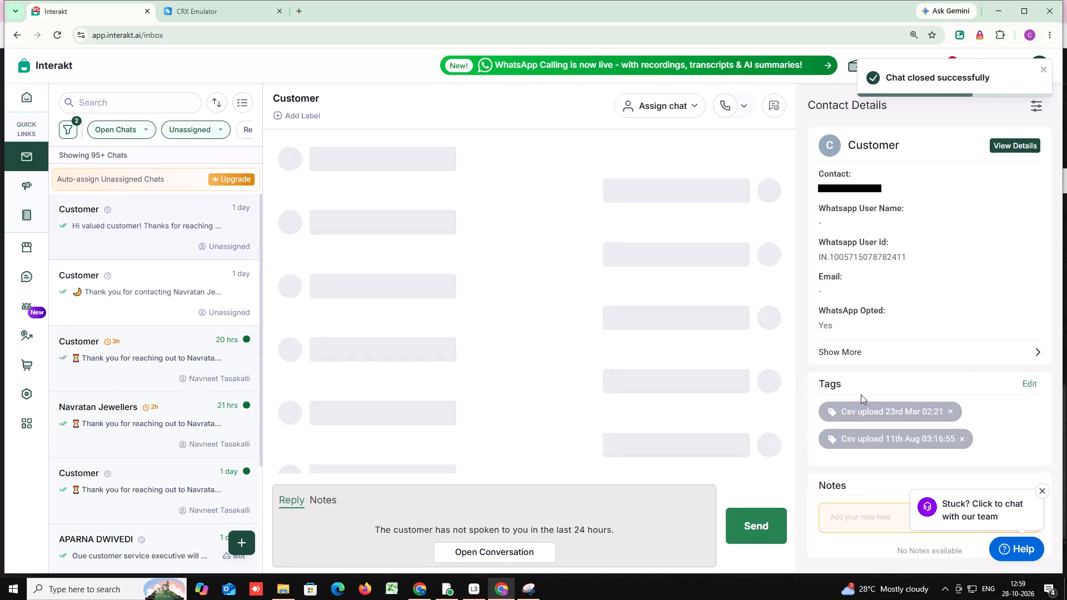
click(951, 410)
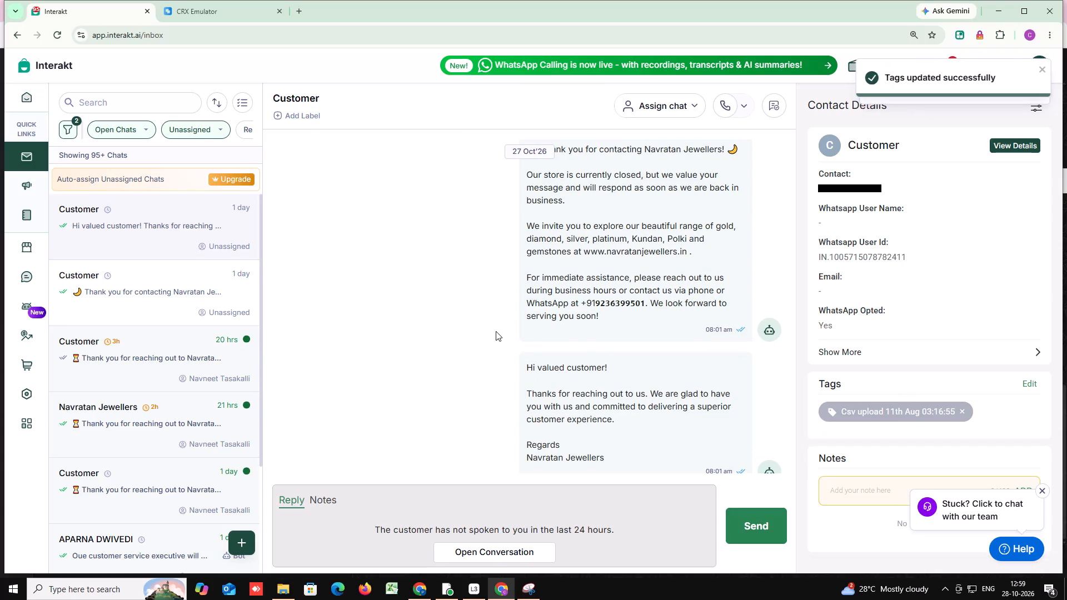
scroll(496, 331, up, 2)
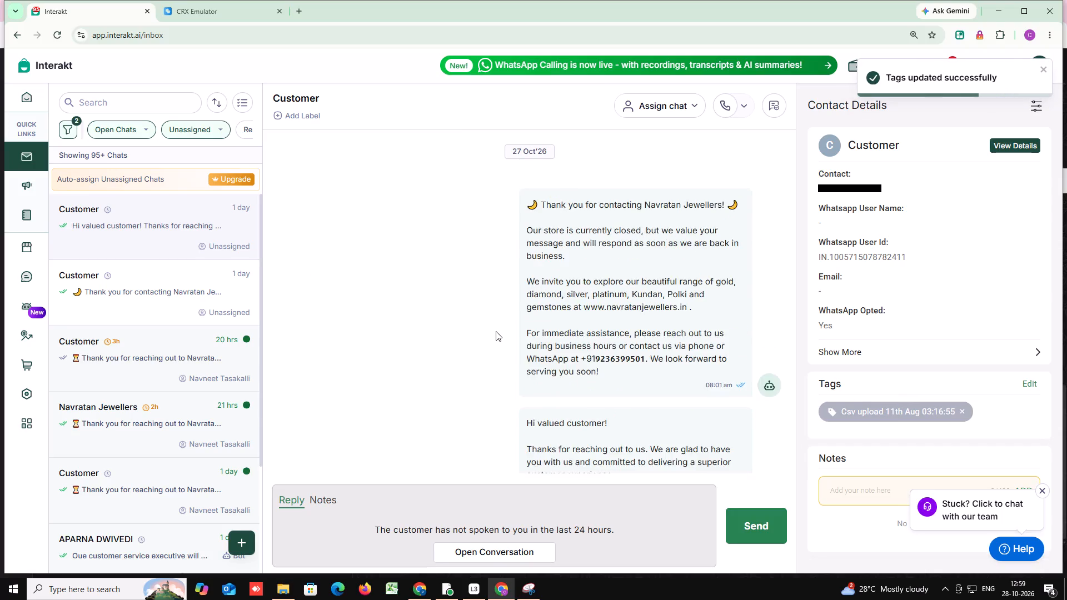
scroll(496, 331, up, 2)
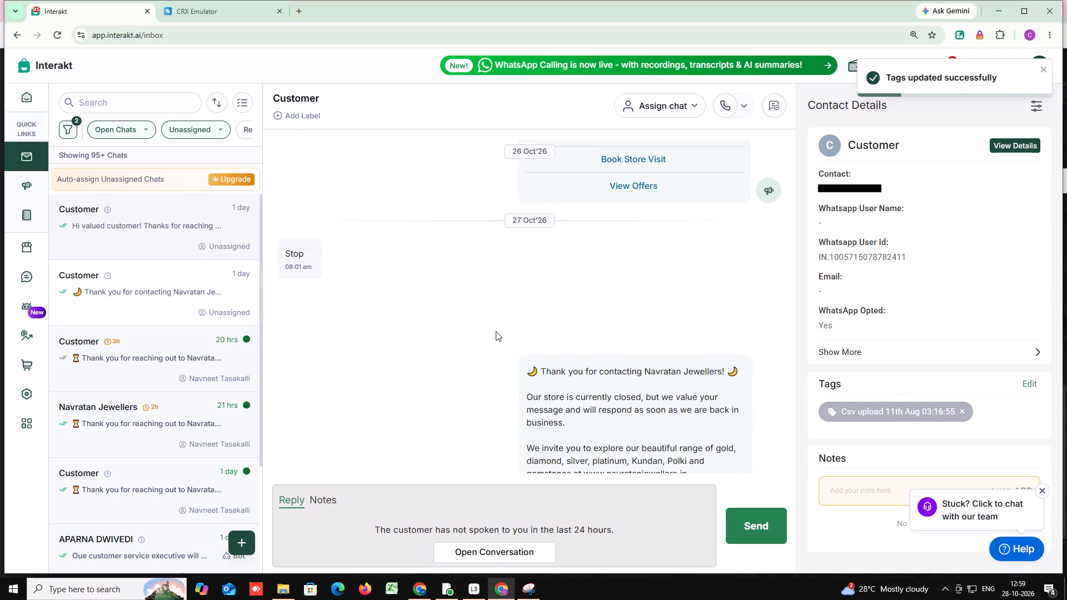
scroll(496, 331, up, 3)
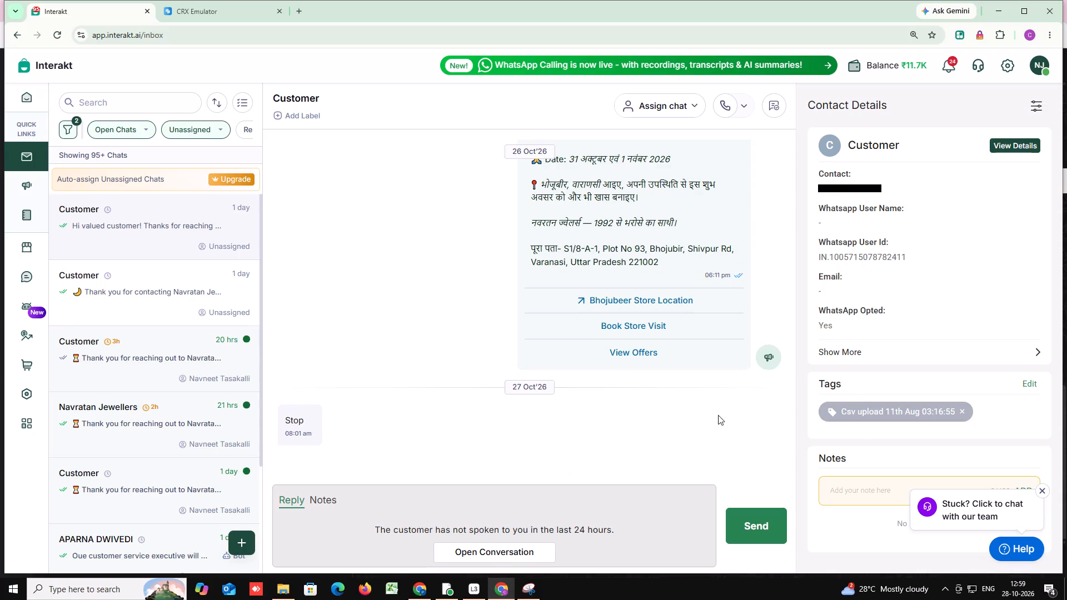
click(961, 410)
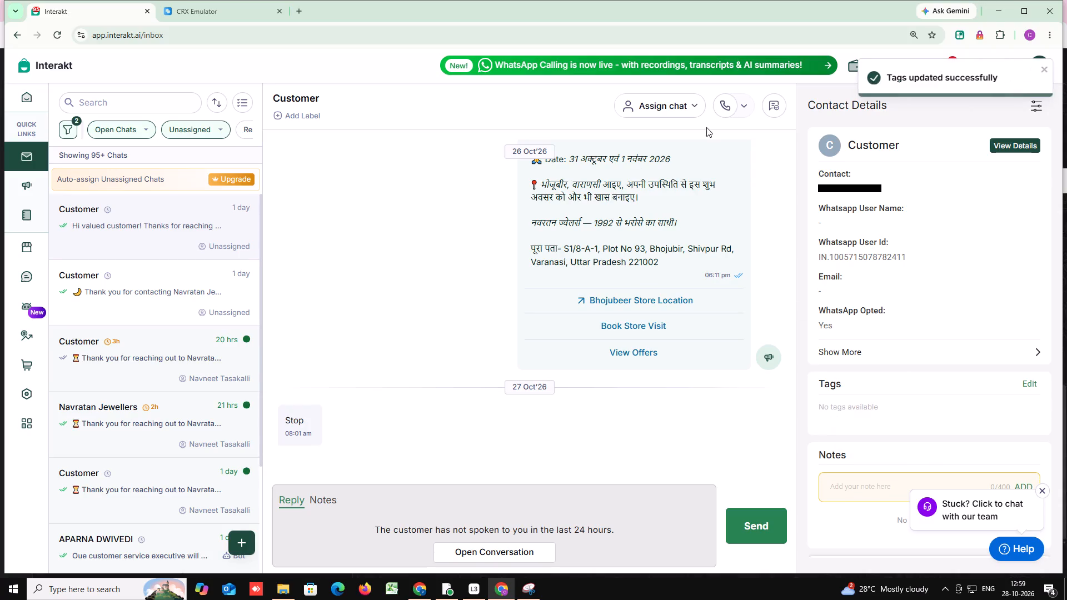
Close the chat of the customer who replied "Stop".
click(778, 102)
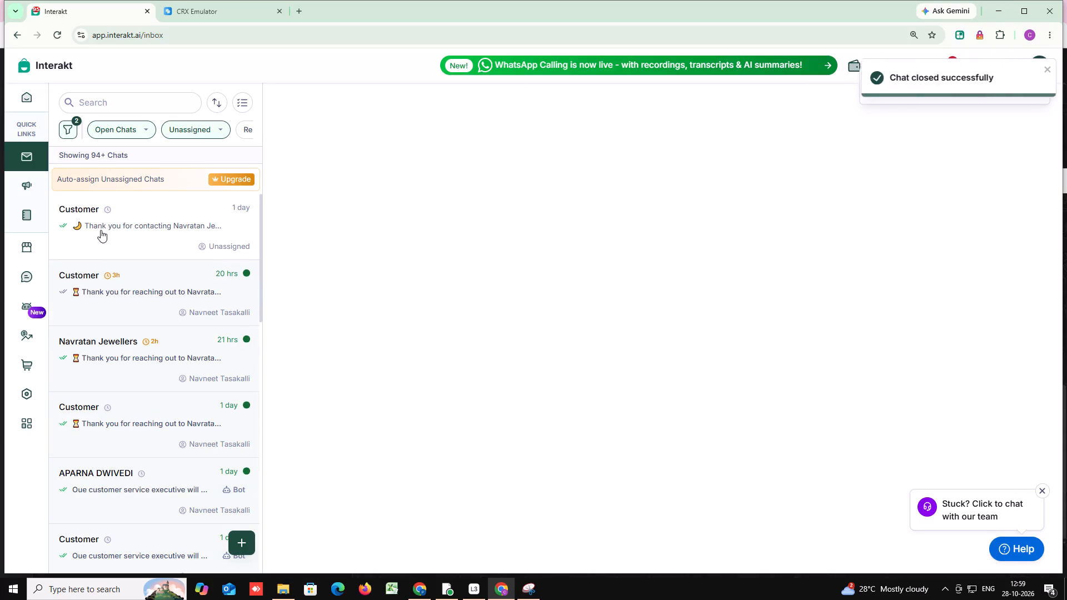
Open the first remaining unassigned chat, review its conversation back to the 20 Oct'26 Navratri campaign, and close the chat.
click(104, 232)
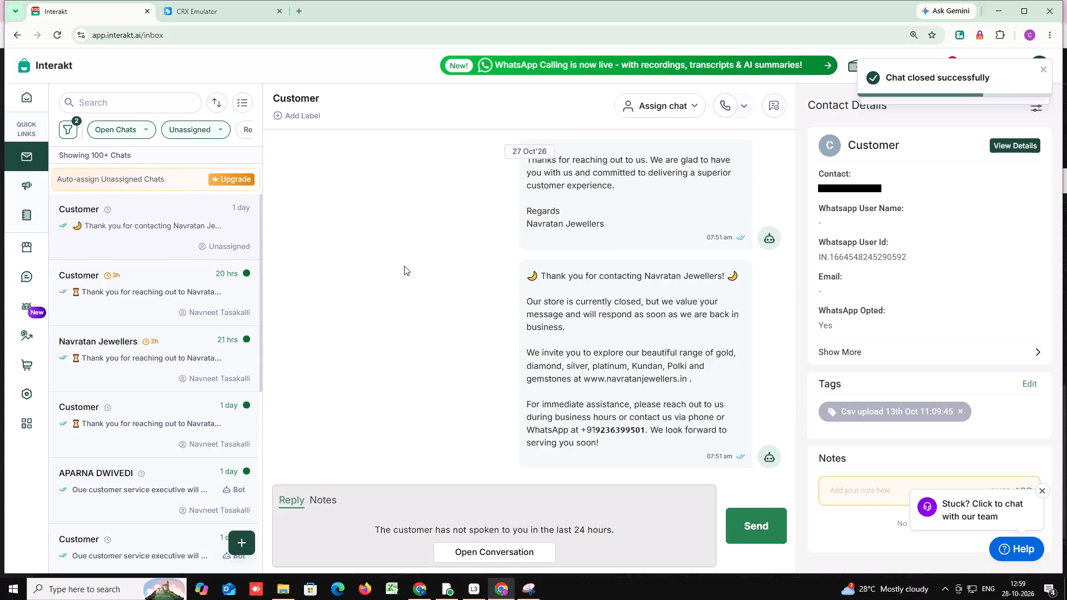
scroll(404, 266, up, 8)
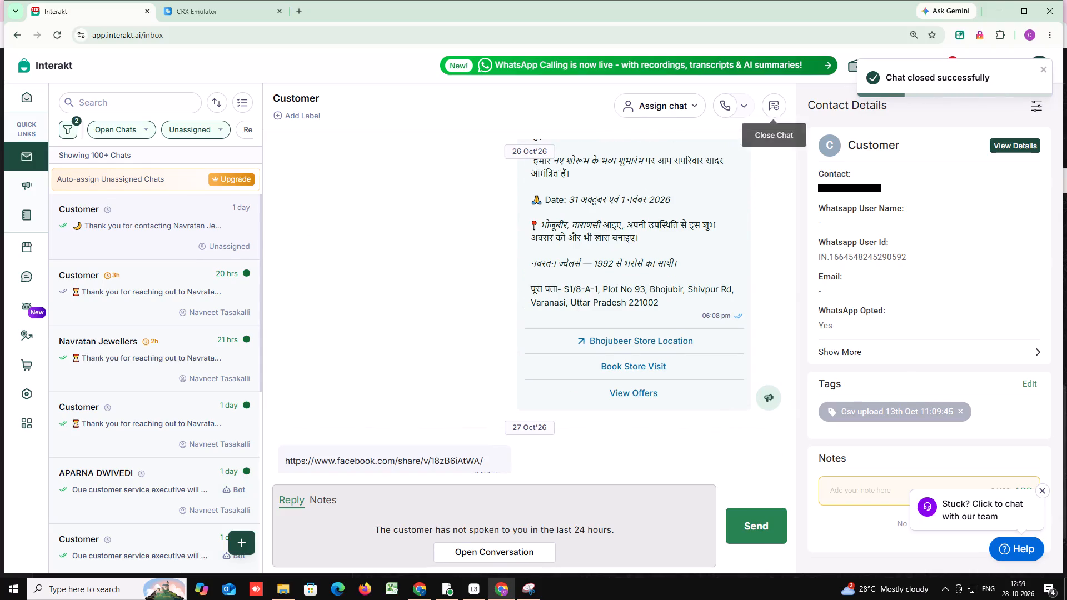
scroll(673, 202, up, 14)
scroll(695, 179, up, 9)
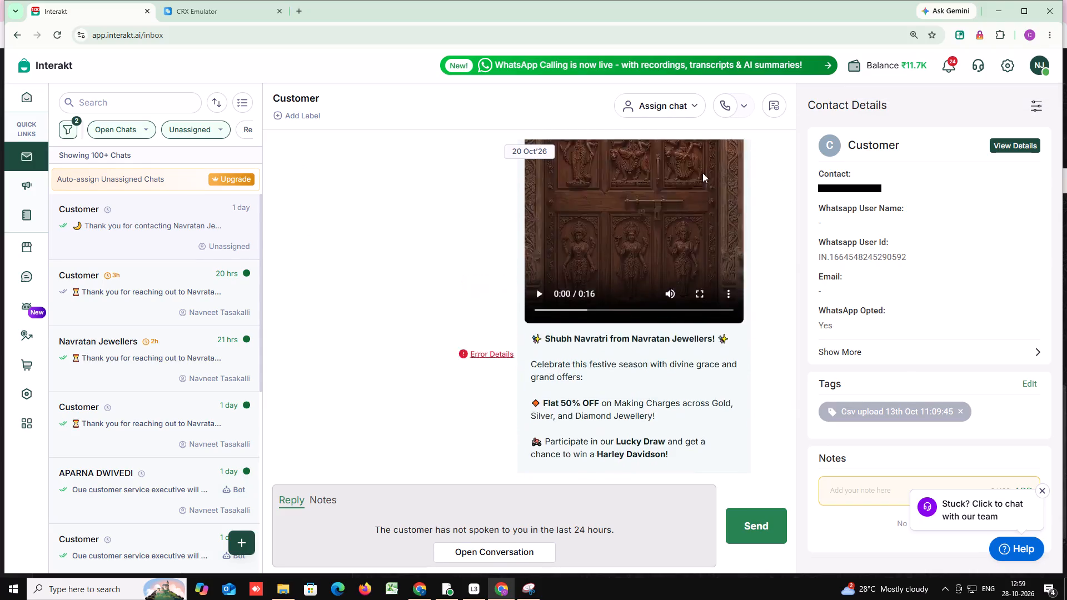
click(775, 108)
Open the first remaining customer chat assigned to an agent, review its 27 Oct'26 messages, and close the chat.
click(160, 227)
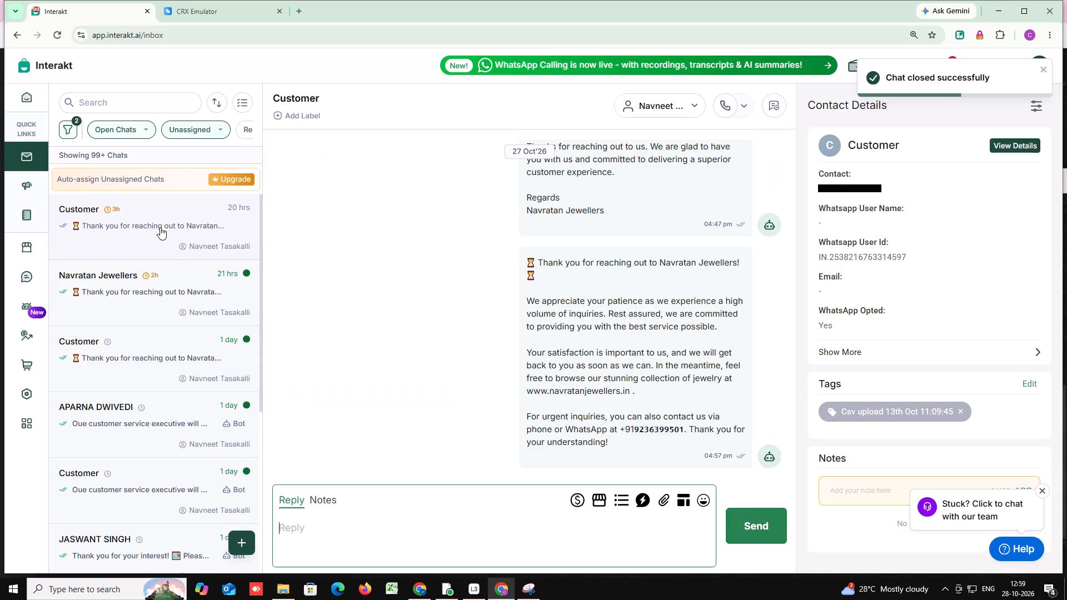
scroll(382, 304, up, 4)
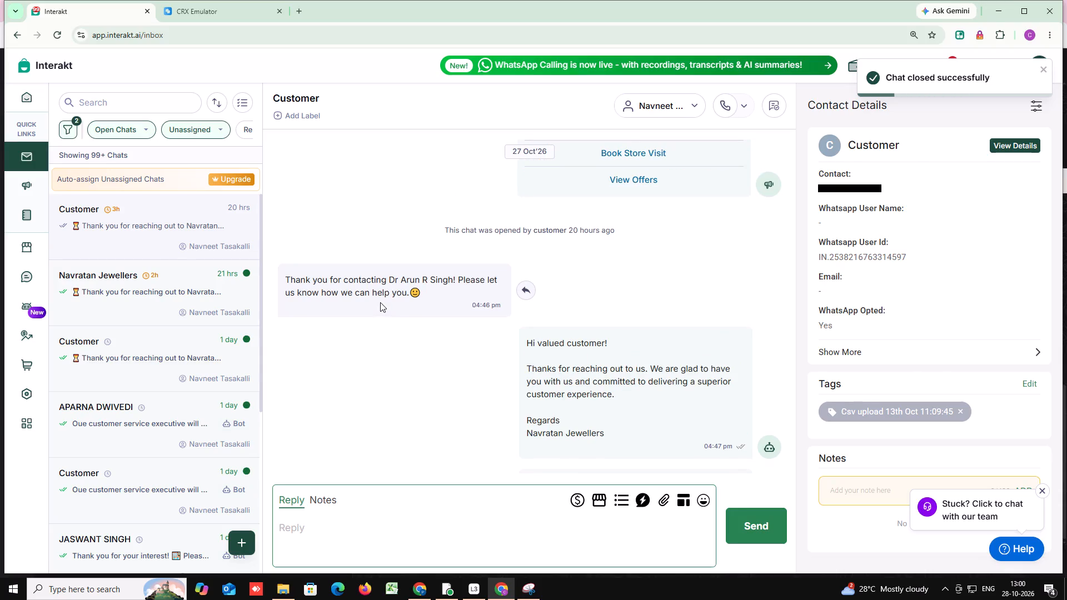
scroll(380, 302, up, 7)
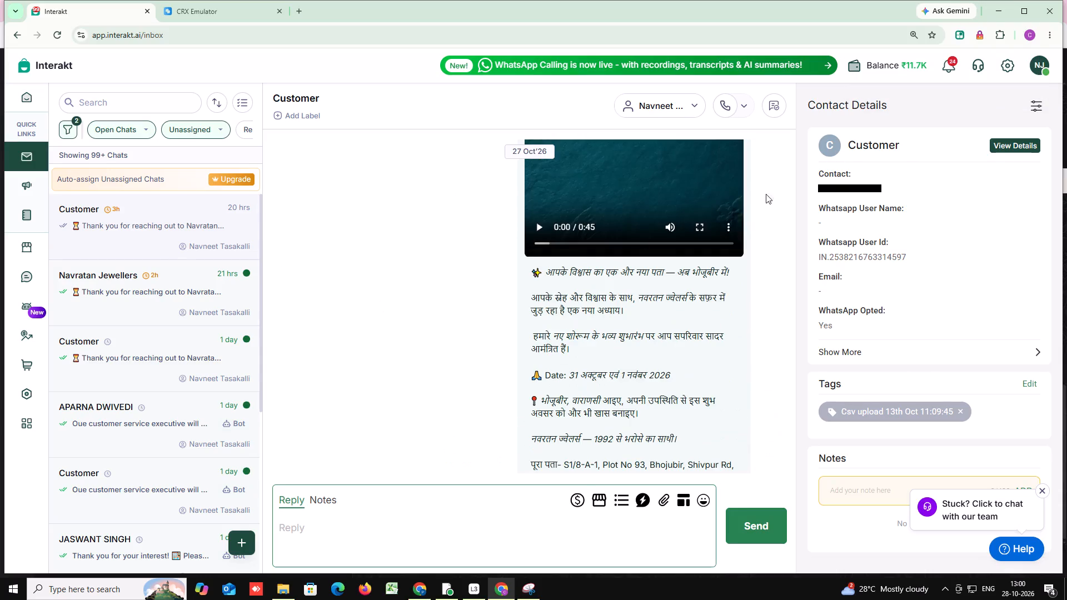
scroll(551, 237, up, 8)
click(780, 105)
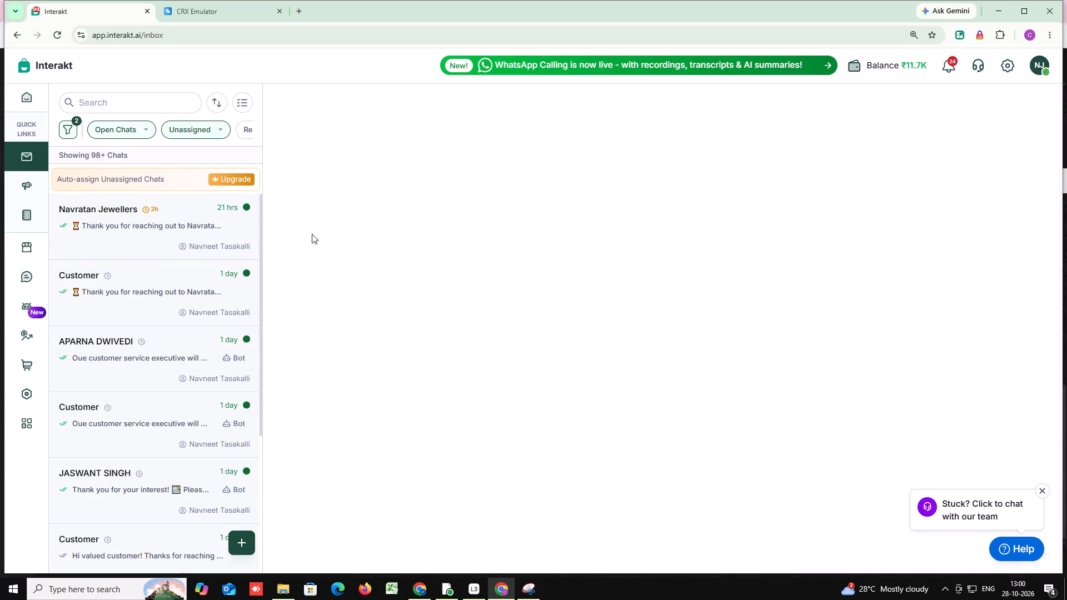
Open the Navratan Jewellers chat, examine the document photo sent on 27 Oct'26, and close the chat.
click(161, 224)
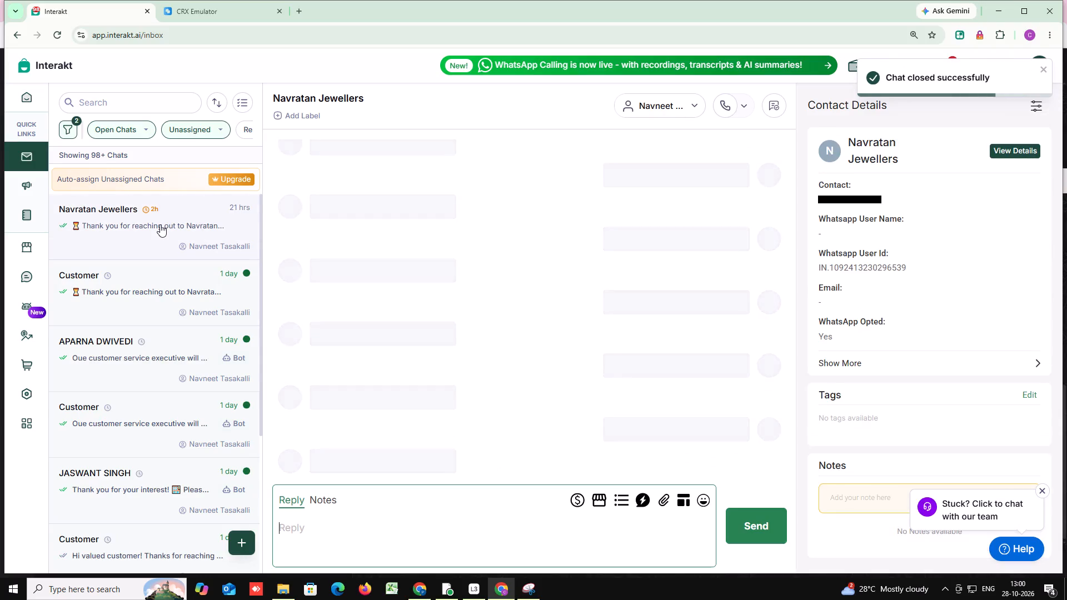
scroll(413, 276, down, 3)
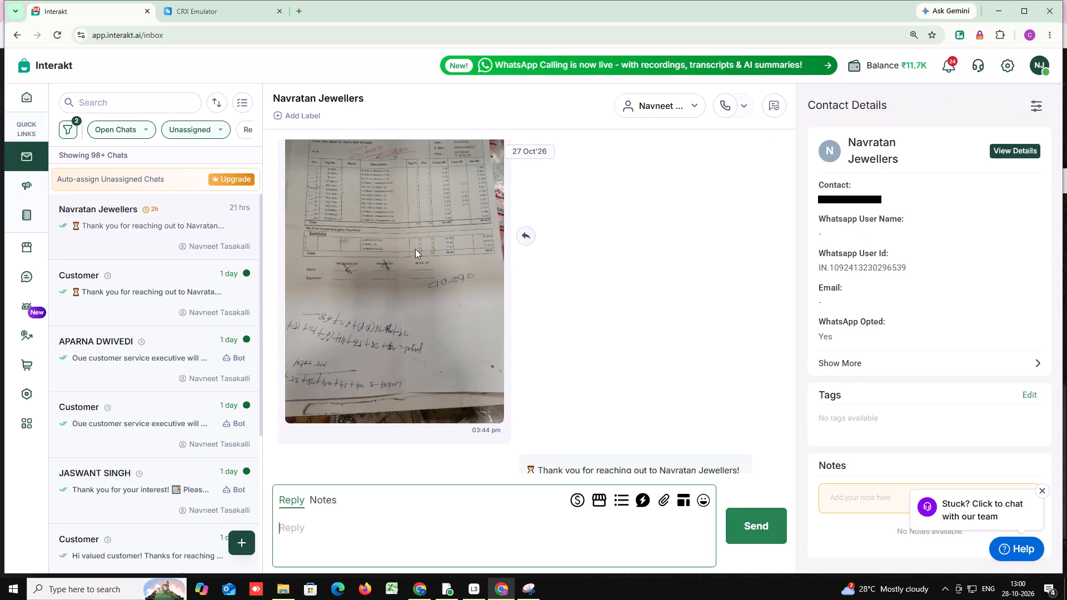
scroll(416, 249, down, 2)
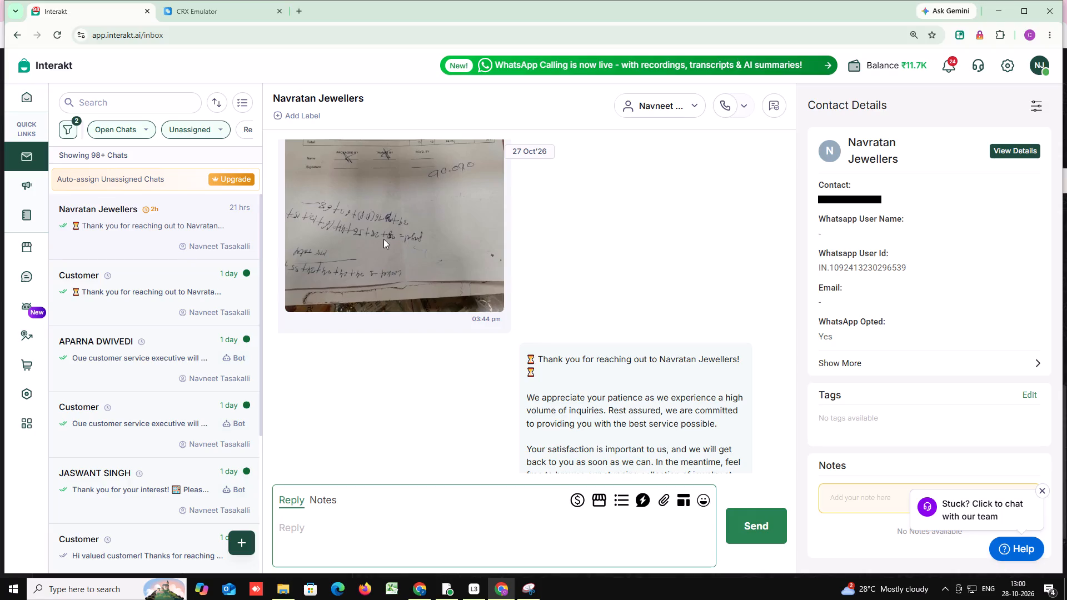
scroll(375, 244, up, 3)
click(773, 109)
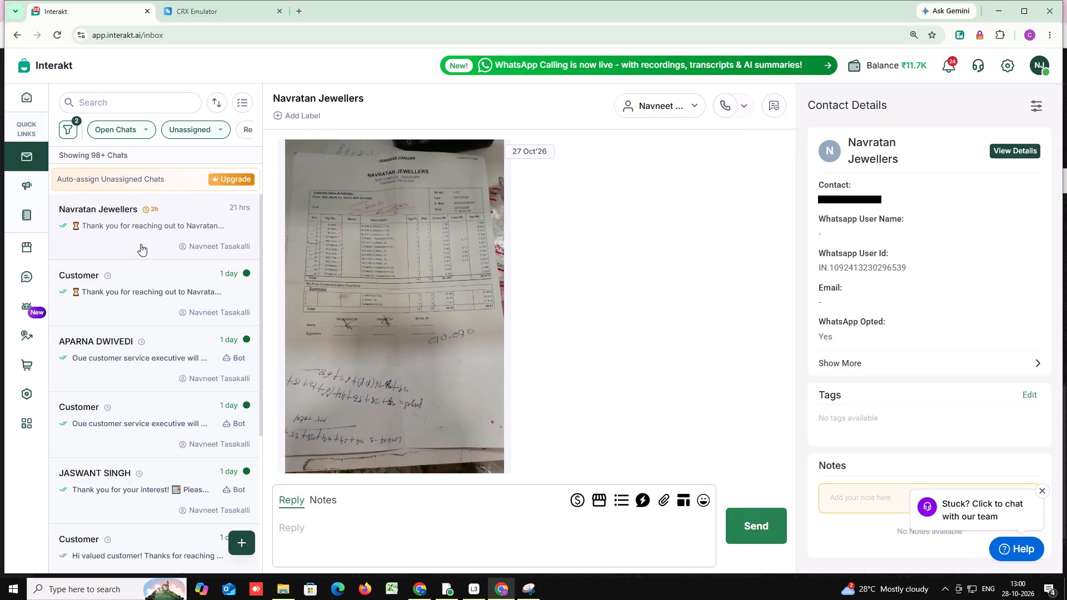
click(133, 229)
click(124, 232)
scroll(601, 273, up, 2)
scroll(581, 274, down, 5)
click(780, 107)
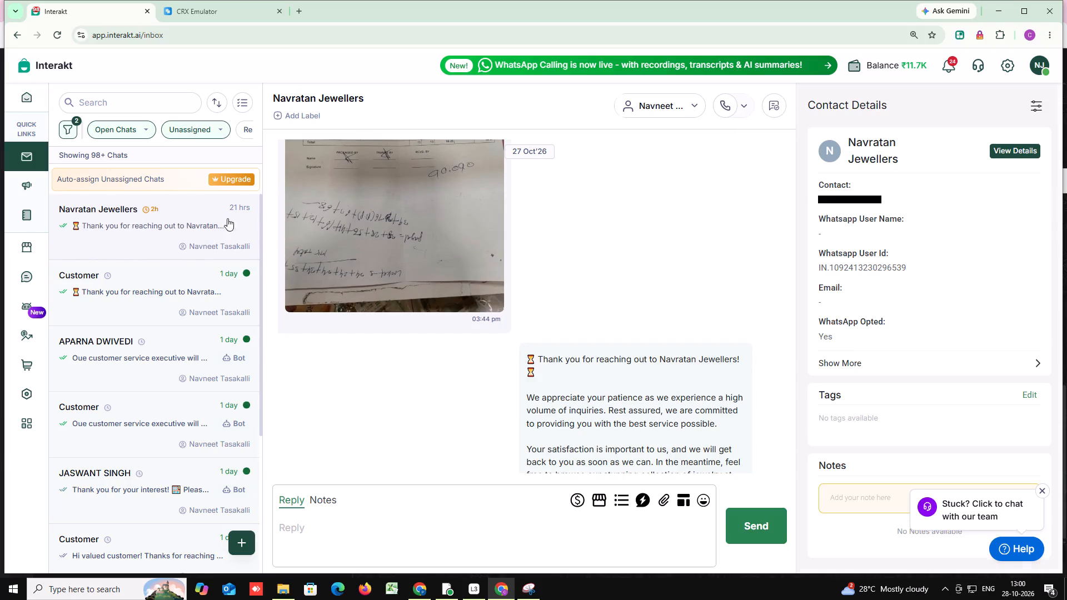
Open the first remaining customer chat, review the text and image sent on 27 Oct'26, and close the chat.
click(164, 230)
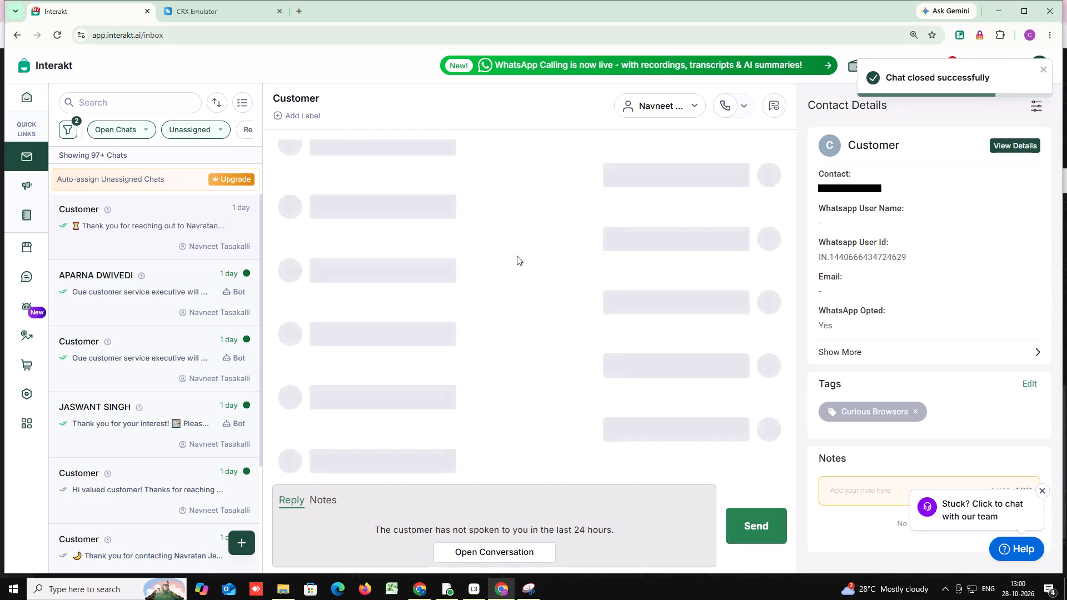
scroll(507, 256, up, 3)
scroll(506, 256, down, 2)
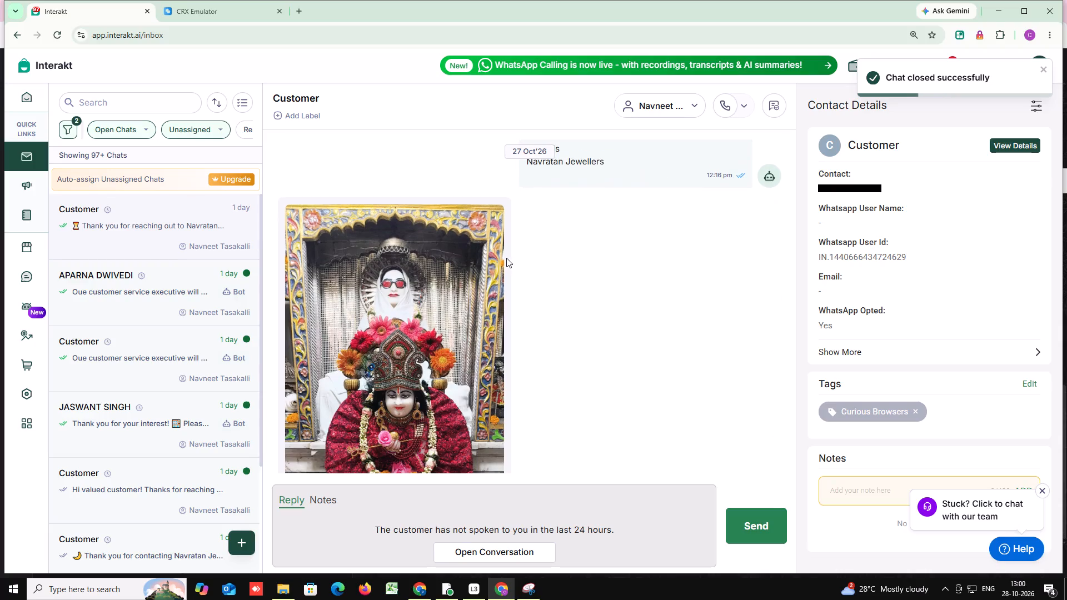
scroll(667, 241, up, 7)
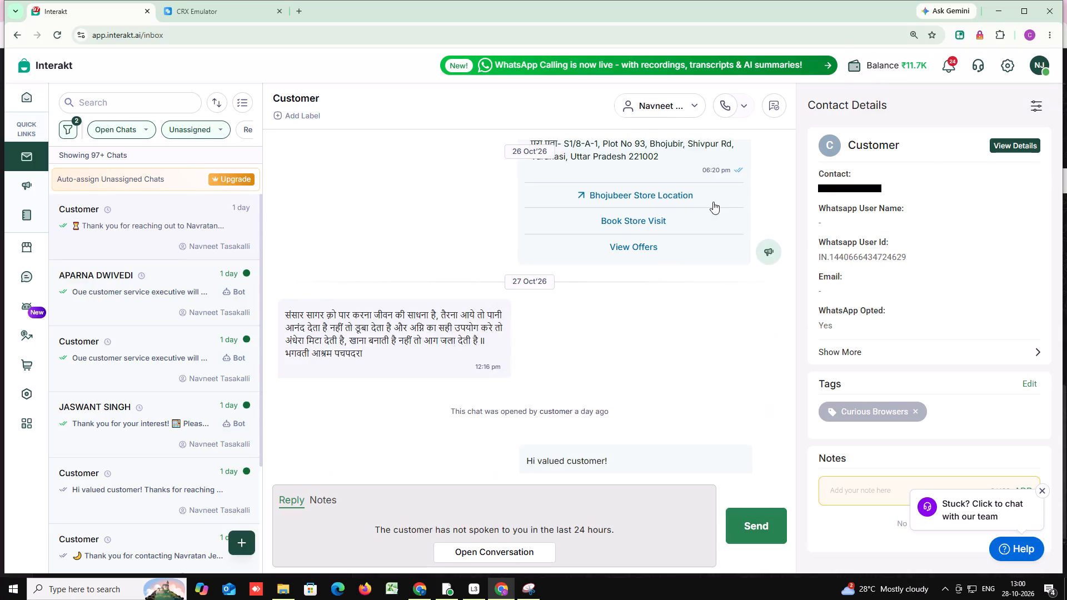
click(777, 102)
Open the first remaining chat, find the customer's View Offers enquiry of 27 Oct'26, and start a new Snipping Tool capture of it.
click(168, 226)
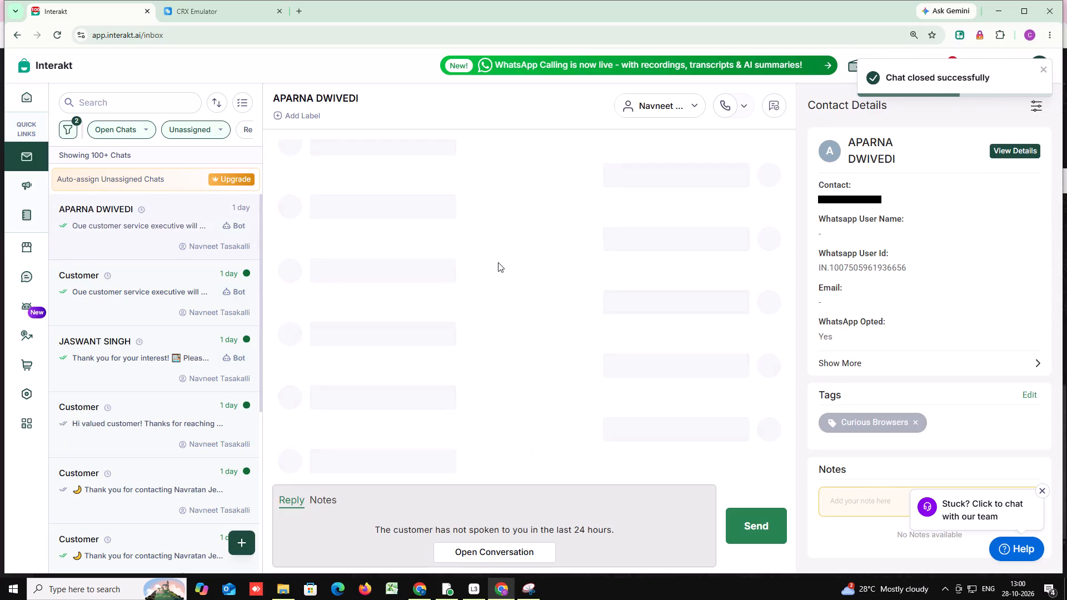
scroll(498, 262, up, 1)
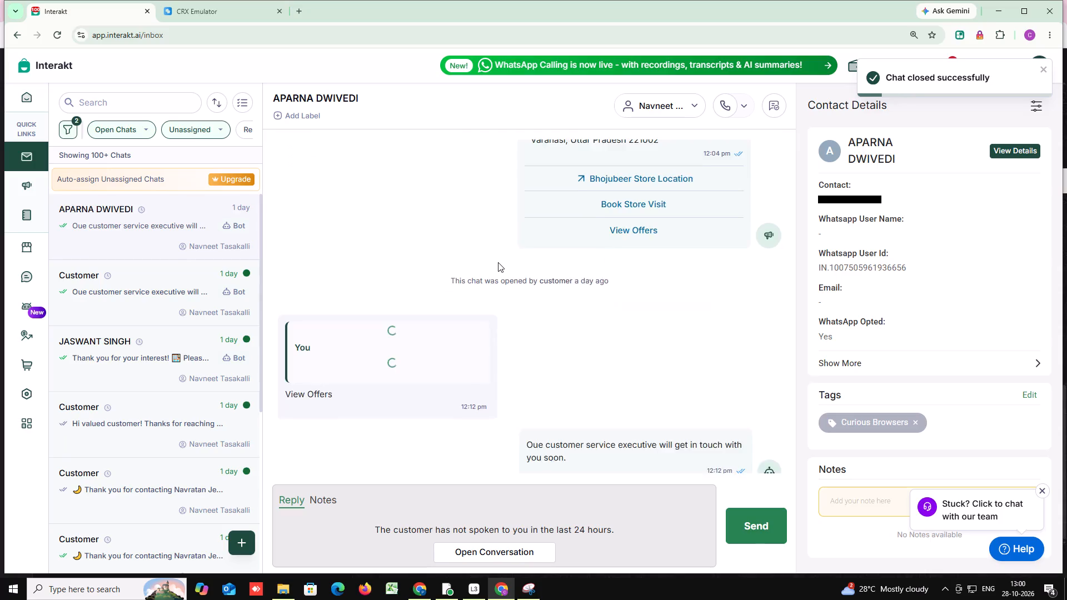
scroll(498, 262, up, 1)
scroll(498, 263, down, 2)
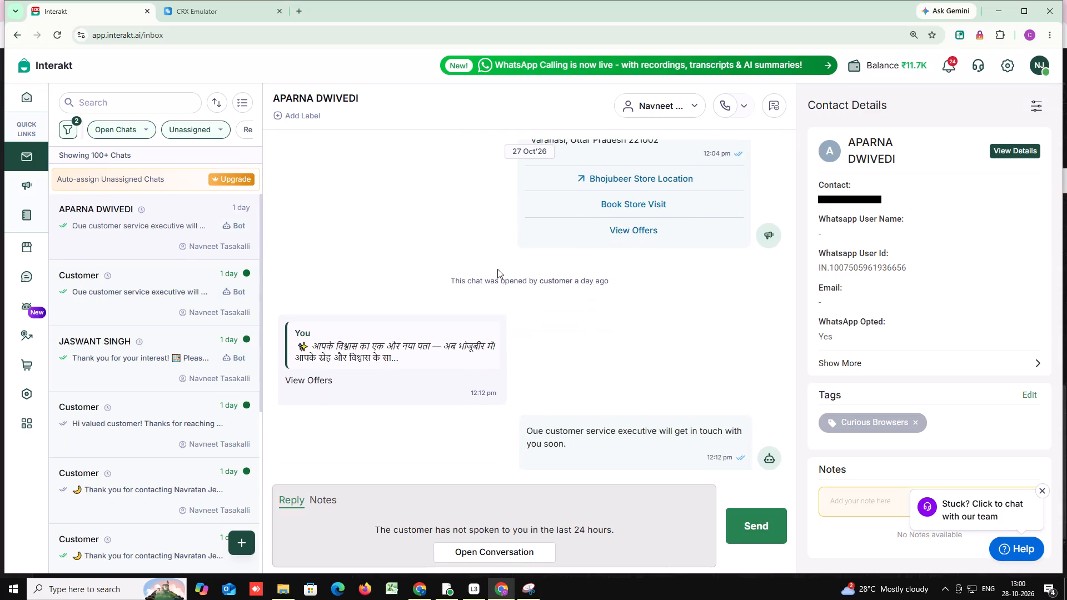
click(528, 591)
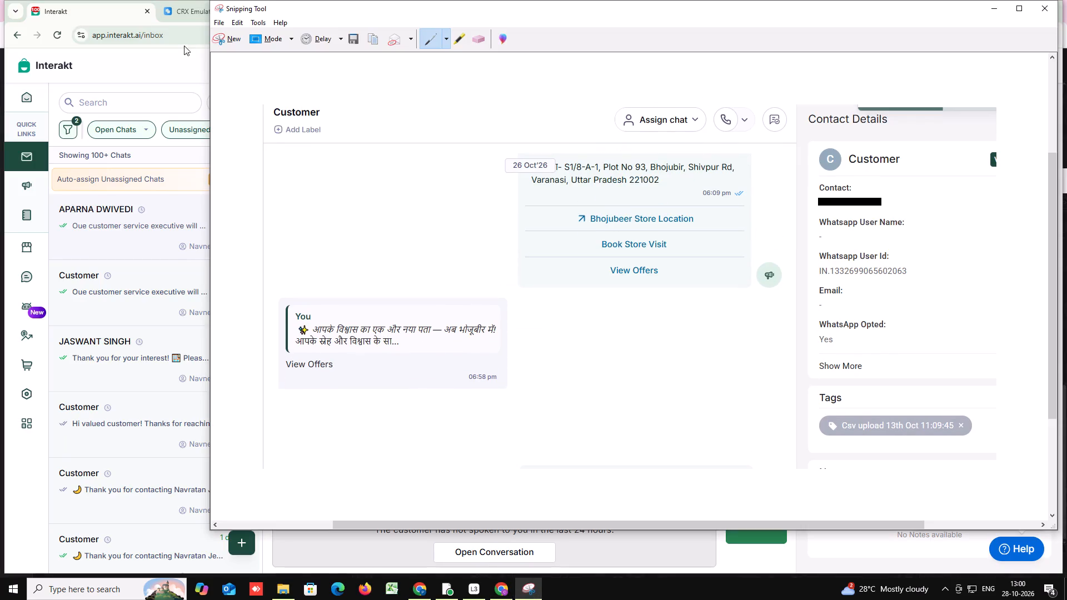
click(221, 43)
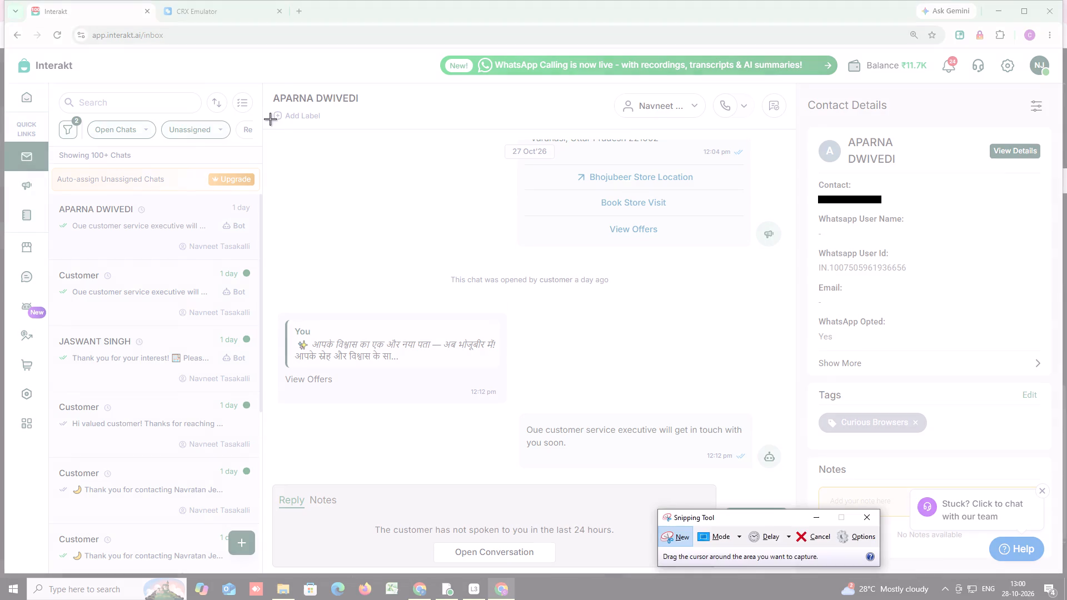
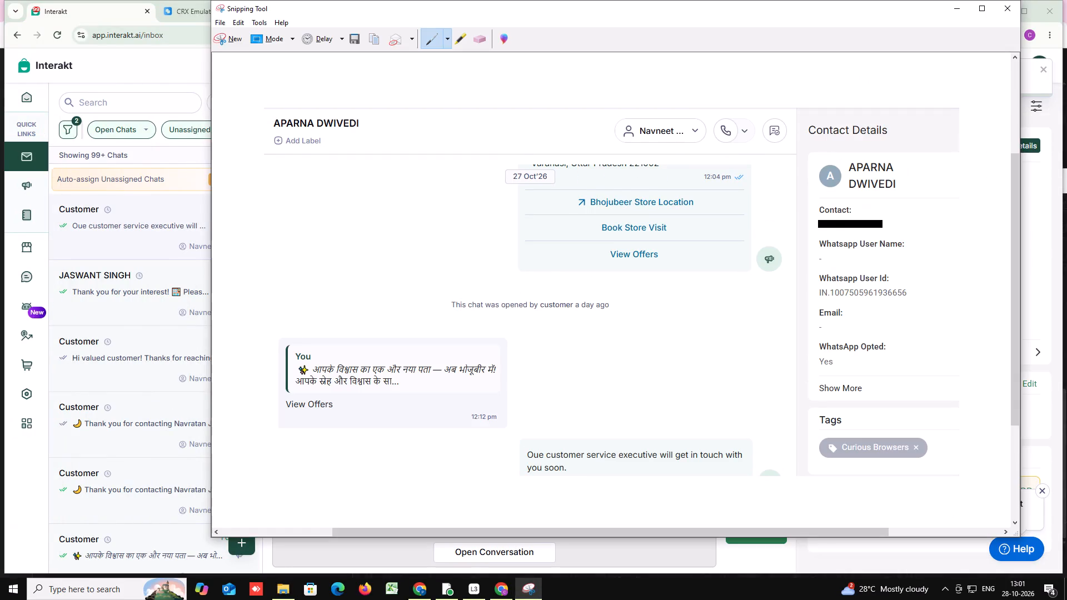
Take a new Snipping Tool capture of the open customer chat, covering its header and the View Offers enquiry of 27 Oct'26.
click(228, 36)
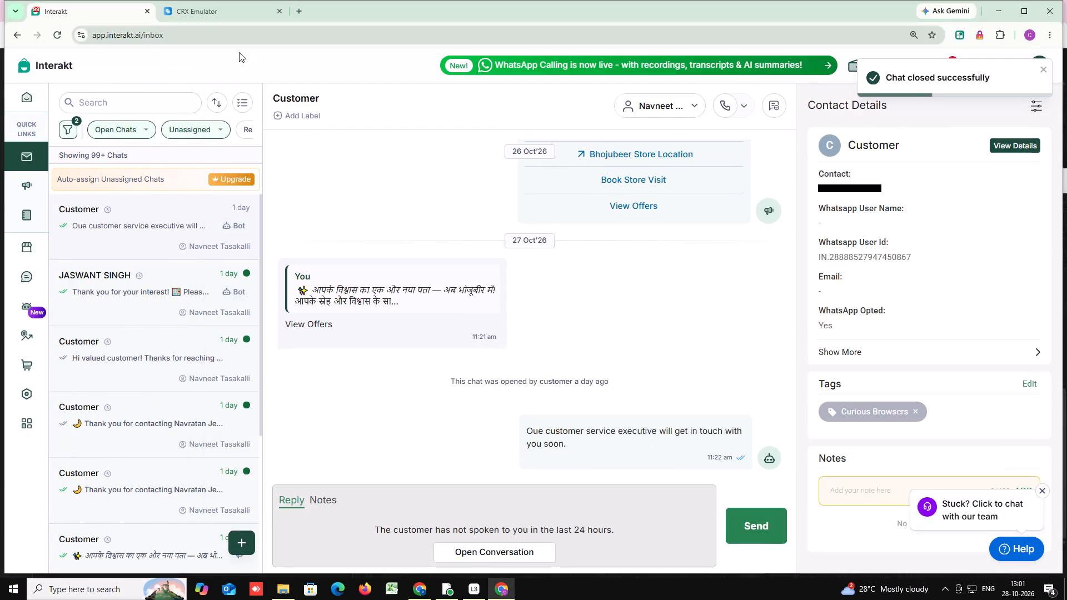
drag(266, 82, 836, 377)
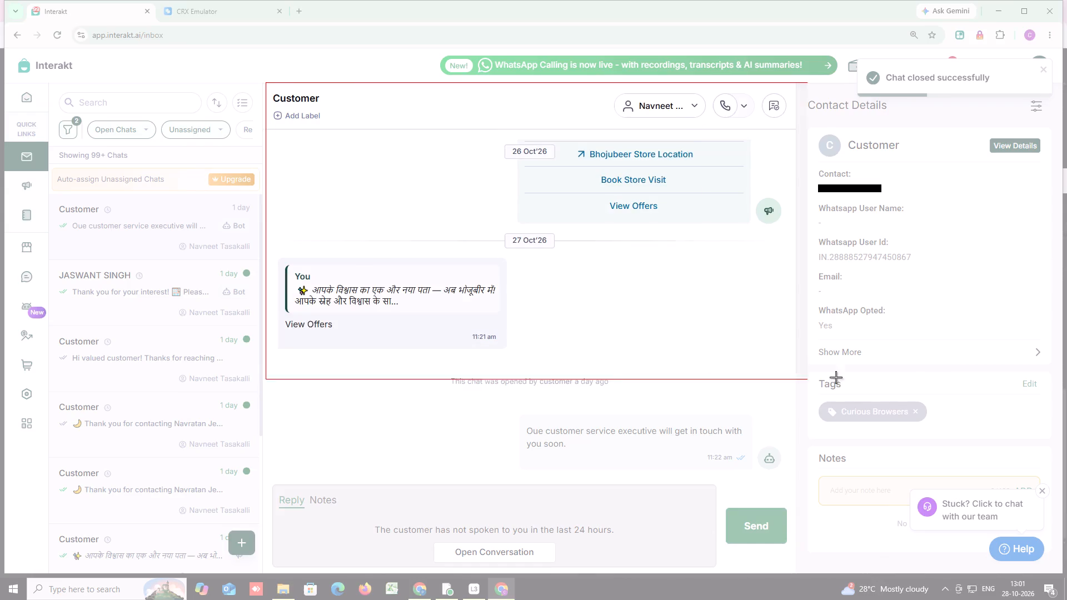
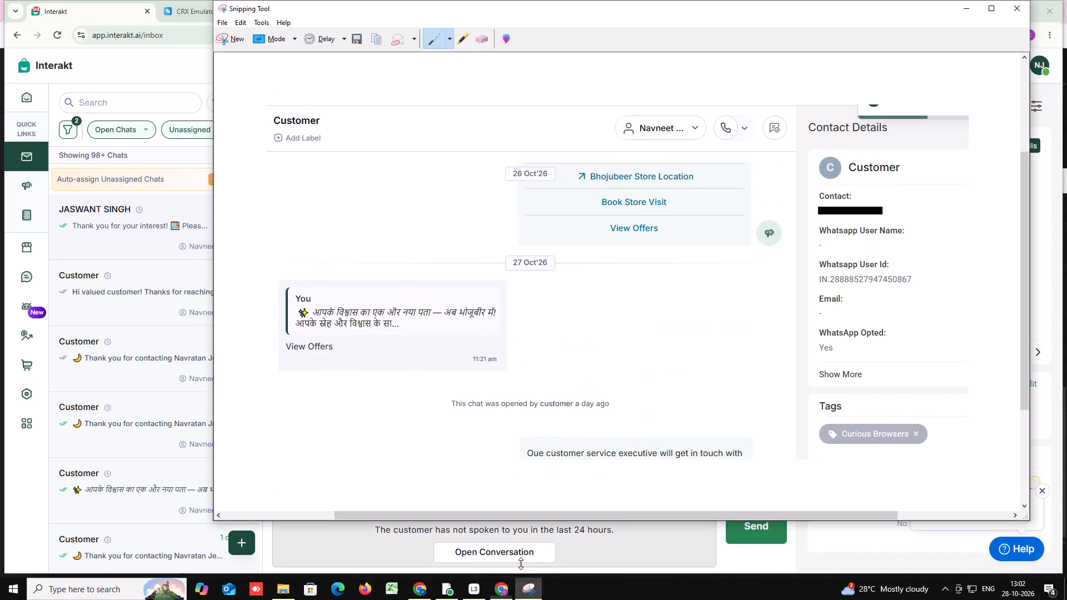
Take a new Snipping Tool capture of the open customer chat with the Book Store Visit enquiry of 27 Oct'26.
click(226, 32)
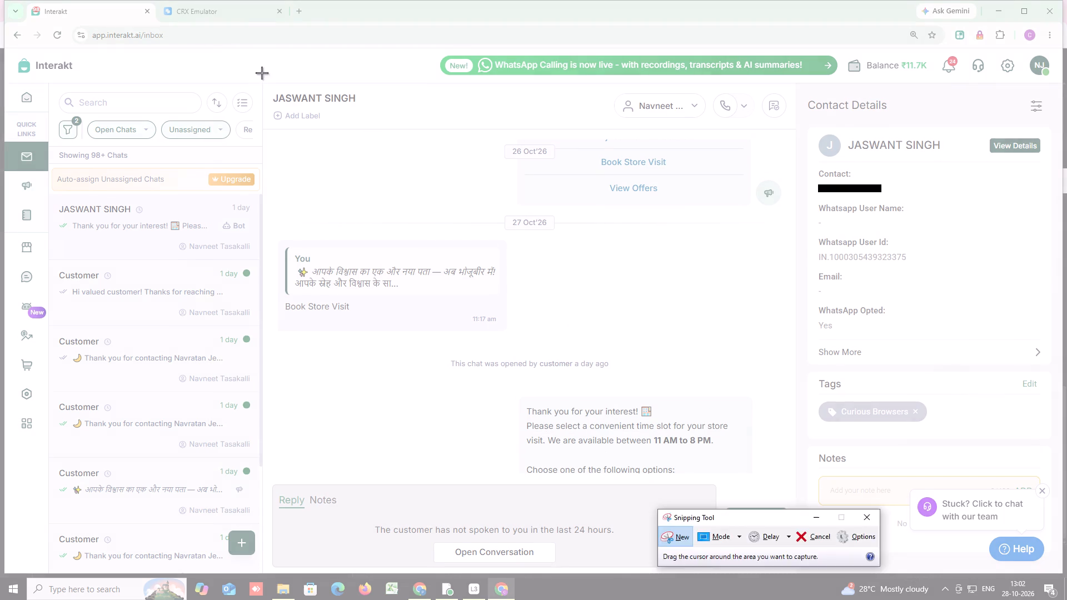
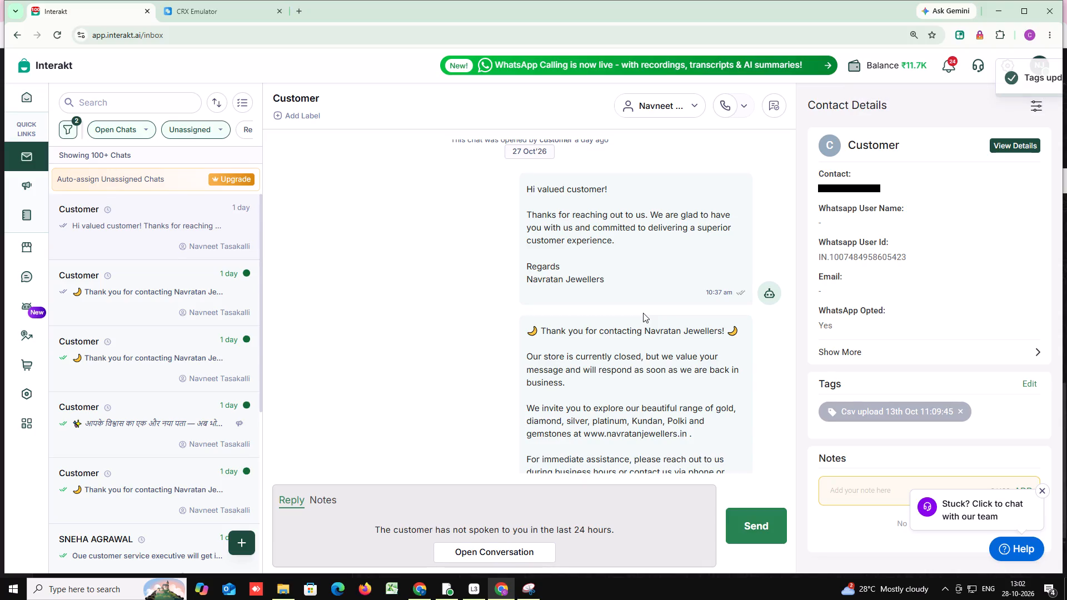
Review the open customer chat with the devotional greeting image of 27 Oct'26 and close it.
scroll(452, 226, up, 6)
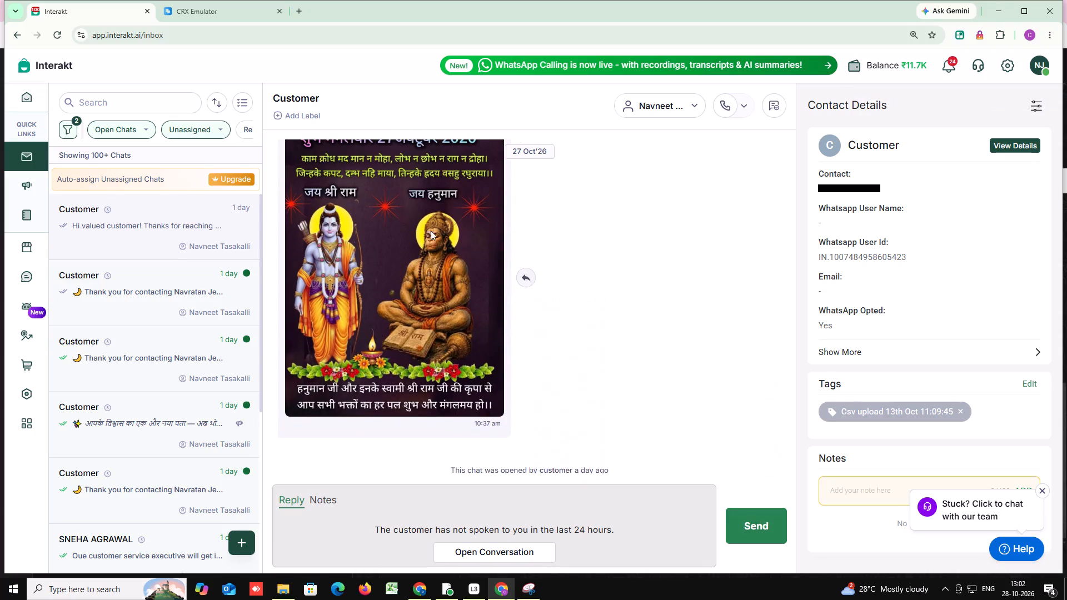
click(775, 107)
Open the first customer chat in the list, review its messages from the Invexy financial services sender, and close it.
click(159, 229)
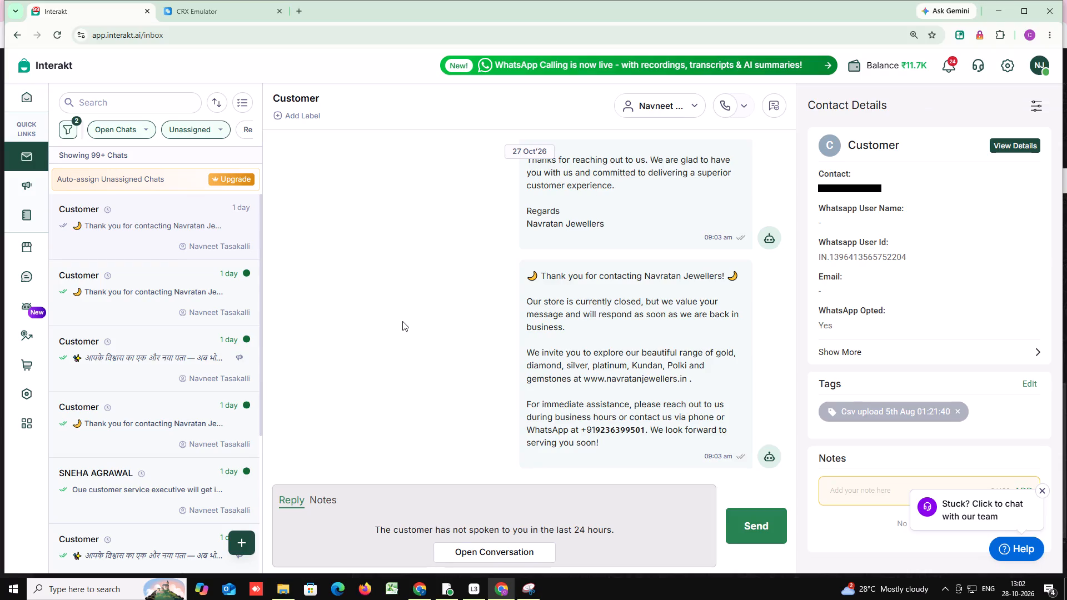
scroll(402, 321, up, 8)
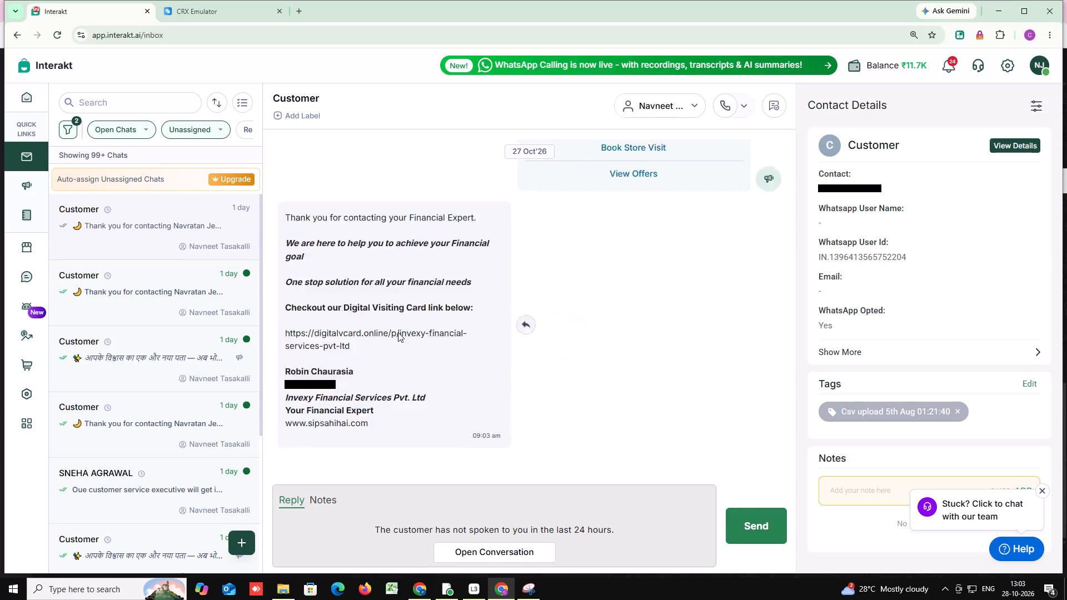
click(774, 101)
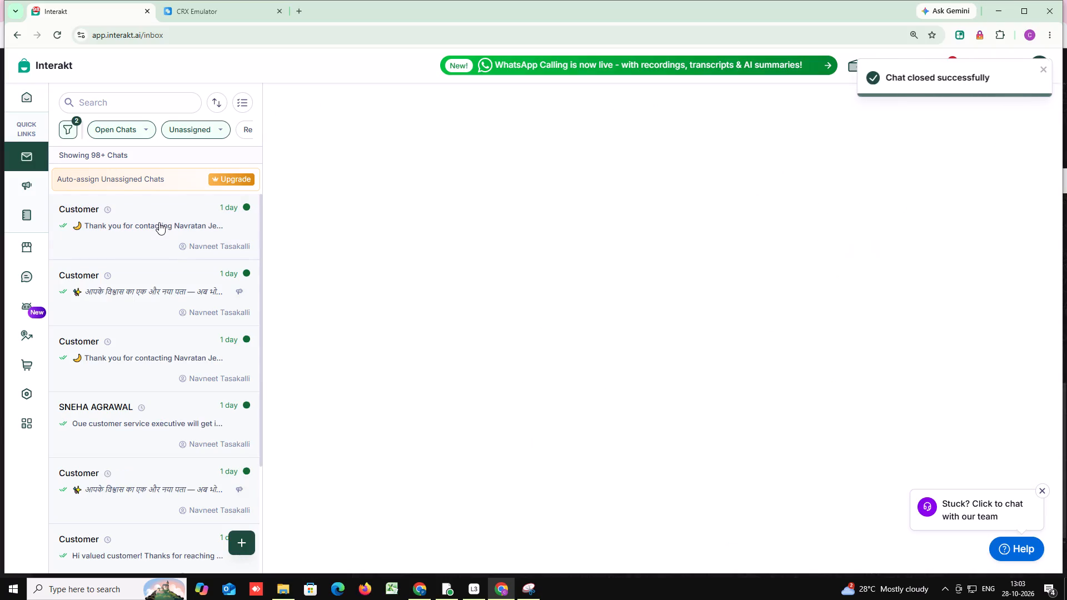
Open the first remaining customer chat, with the 08:41 am store-closed auto-reply, review its earlier messages, and close it.
click(159, 222)
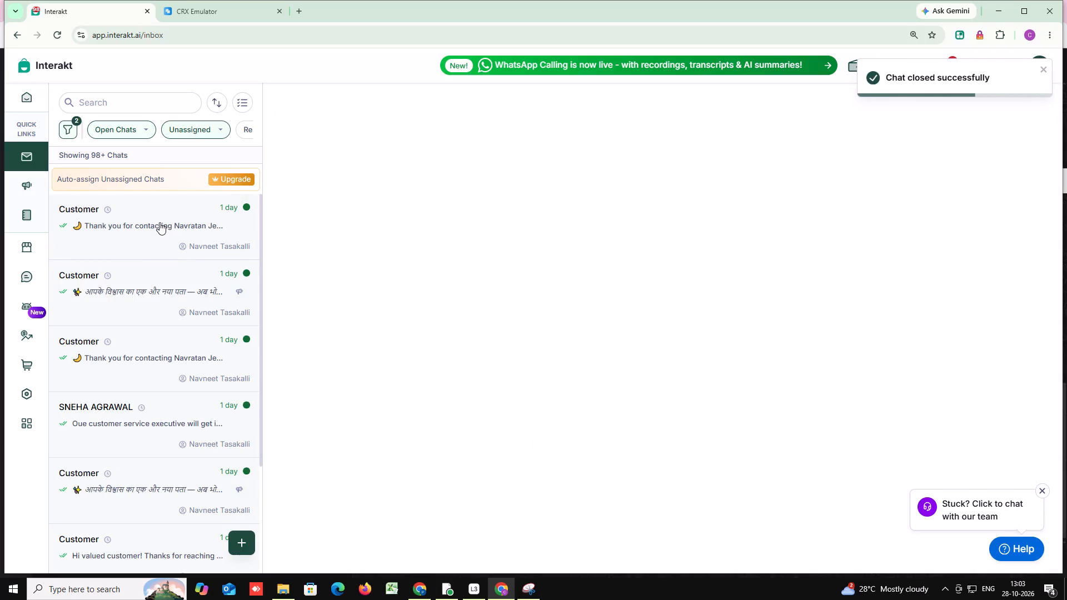
scroll(528, 252, up, 2)
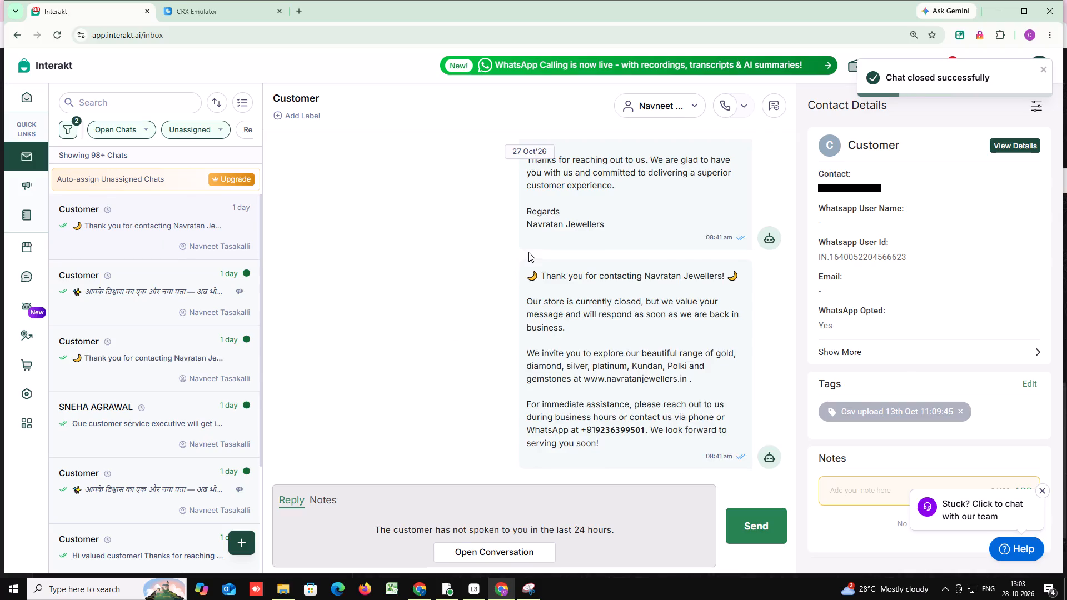
scroll(528, 252, up, 4)
click(776, 103)
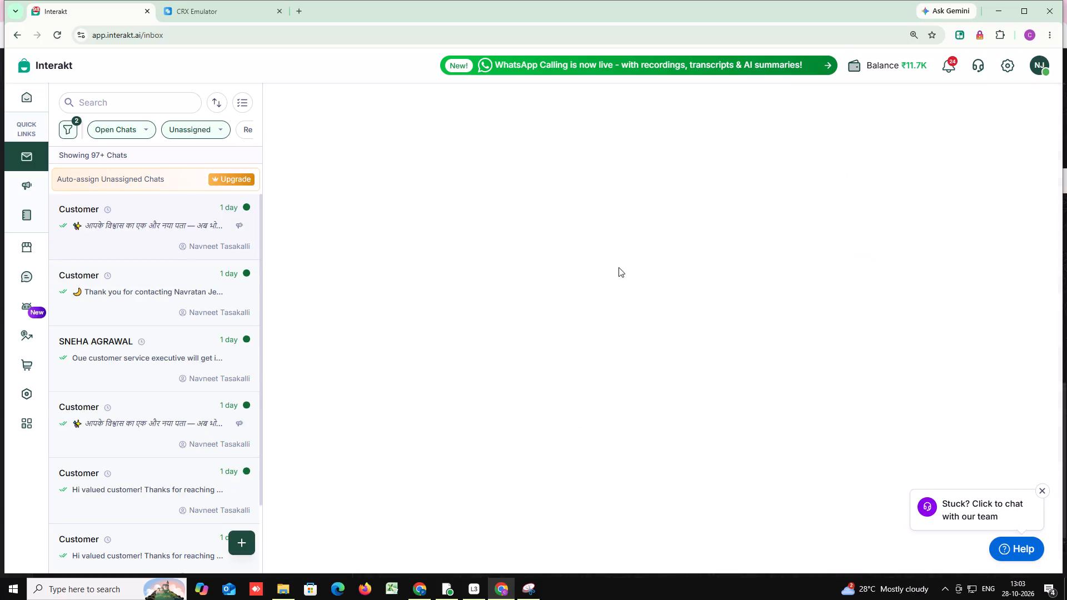
Open the first remaining customer chat, review its messages, and remove the contact's "Csv upload 13th Oct 11:09:45" tag.
click(140, 217)
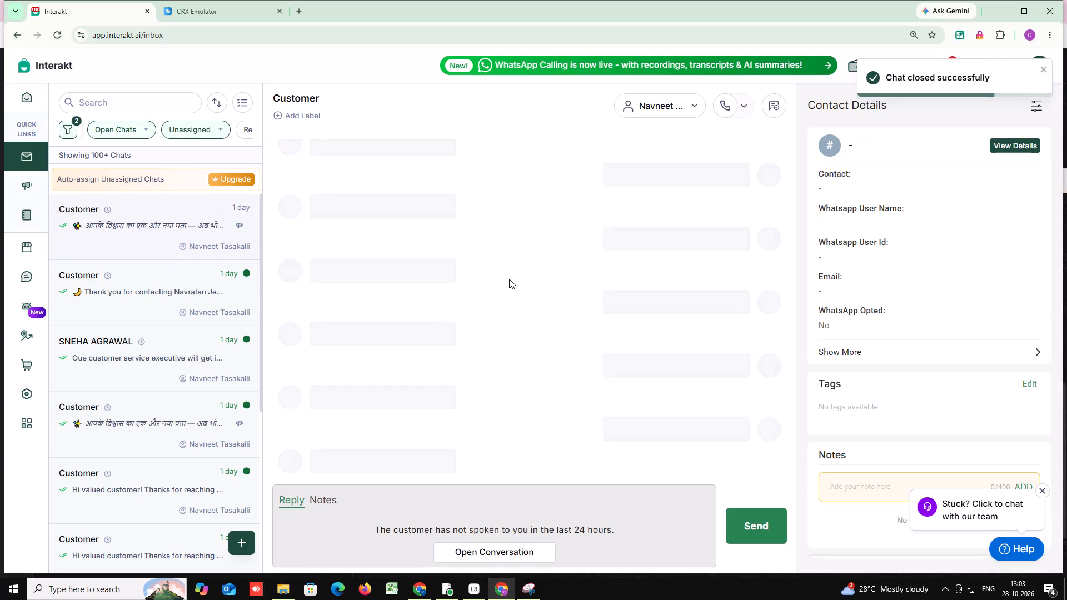
scroll(509, 279, up, 3)
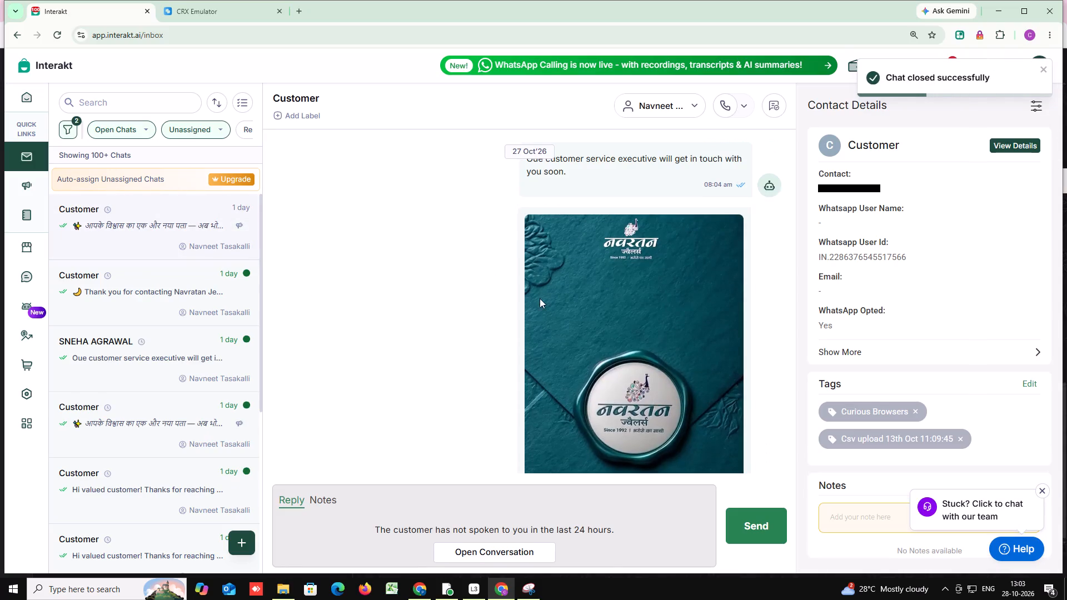
click(961, 440)
scroll(438, 314, down, 3)
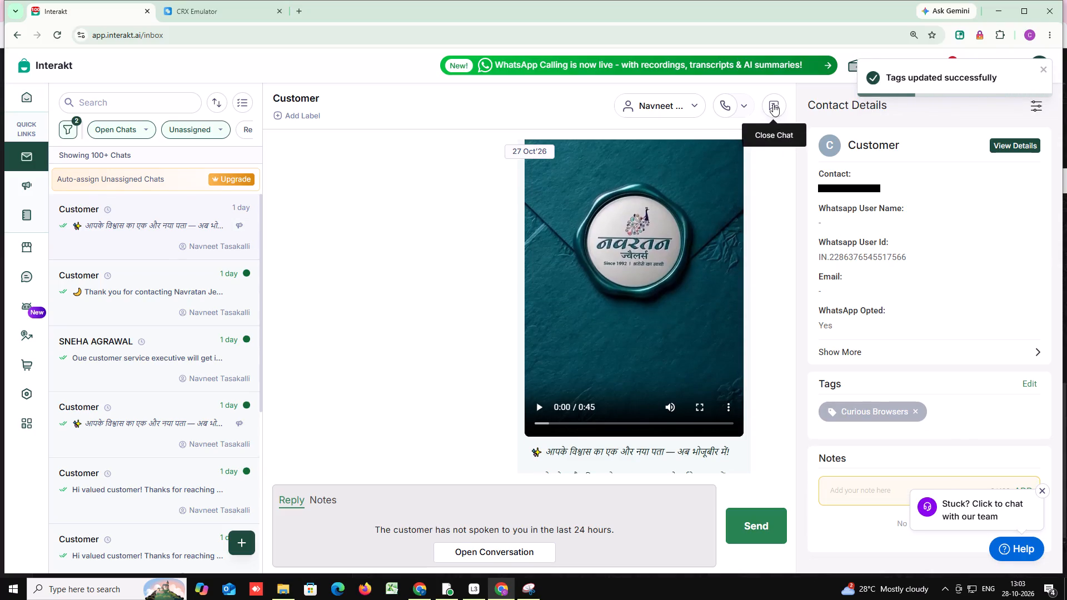
Close the open customer chat.
click(773, 103)
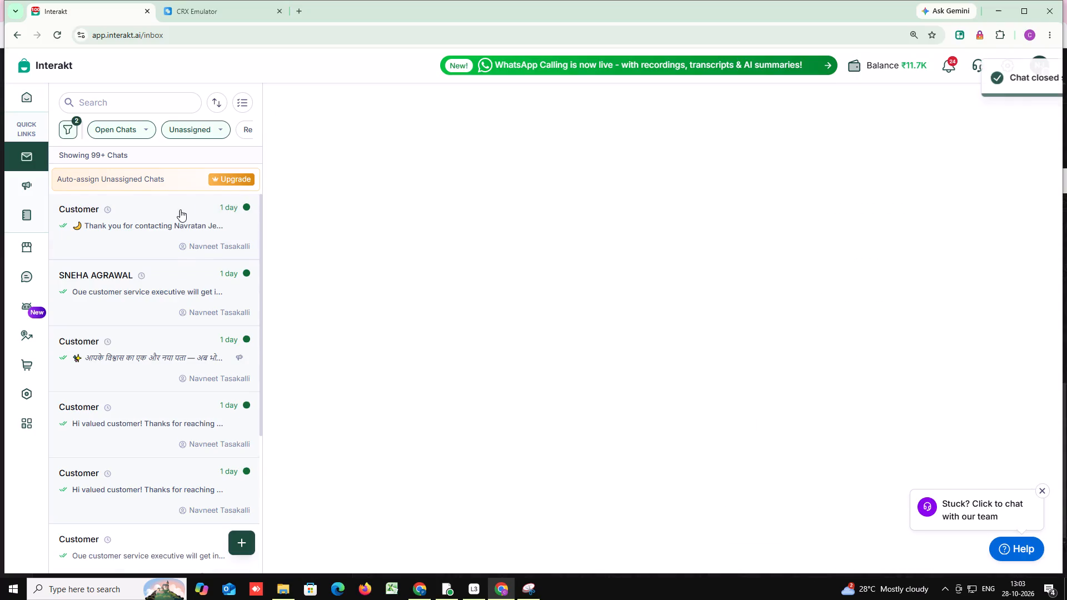
In the first remaining customer chat, remove the contact's "Csv upload 5th Aug 01:21:40" and "Csv upload 13th Oct 11:09:45" tags, and close the chat.
click(141, 227)
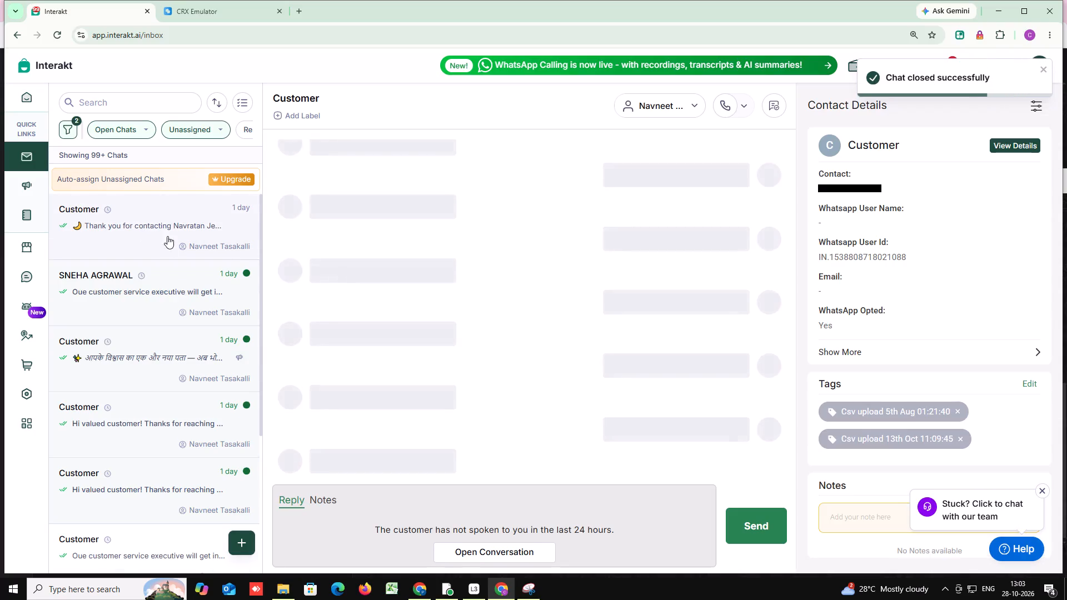
click(956, 411)
scroll(506, 331, up, 5)
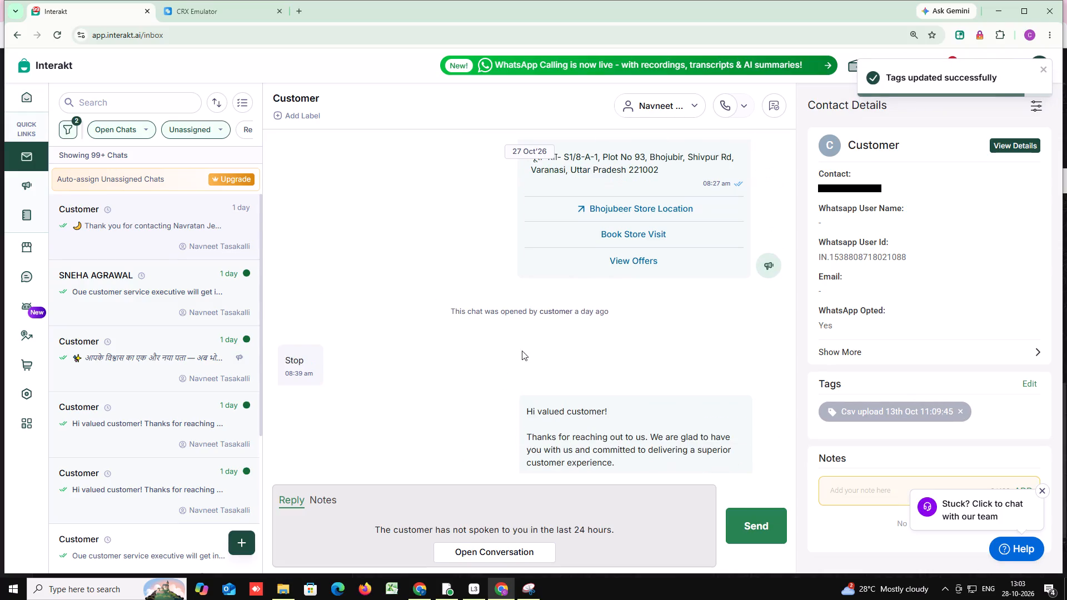
click(959, 411)
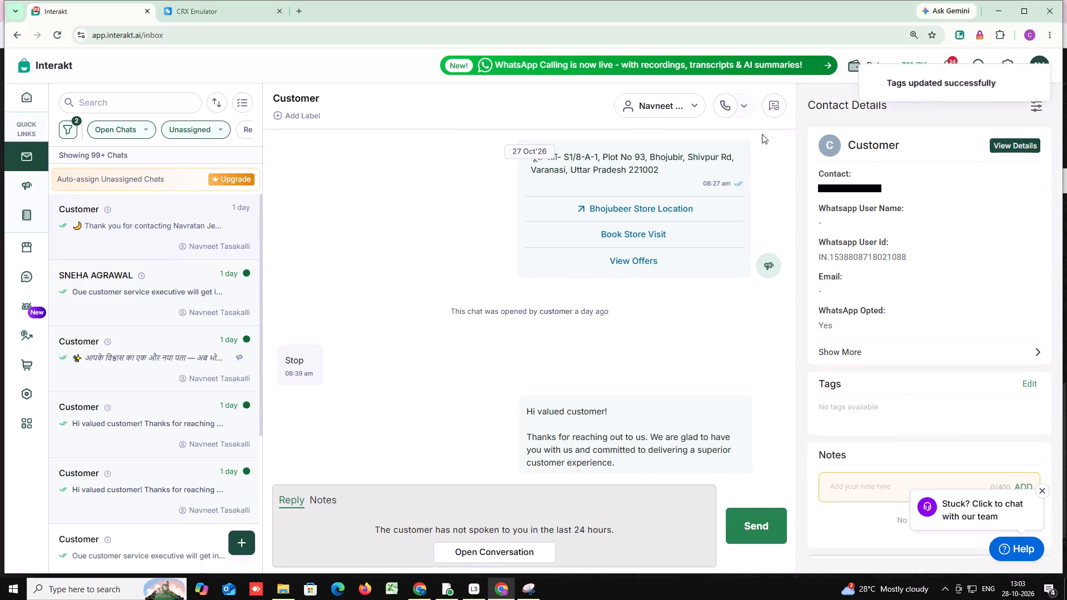
click(772, 104)
Open the first remaining chat, review its View Offers enquiry of 27 Oct'26, and start a new screen capture of it in Snipping Tool.
click(152, 216)
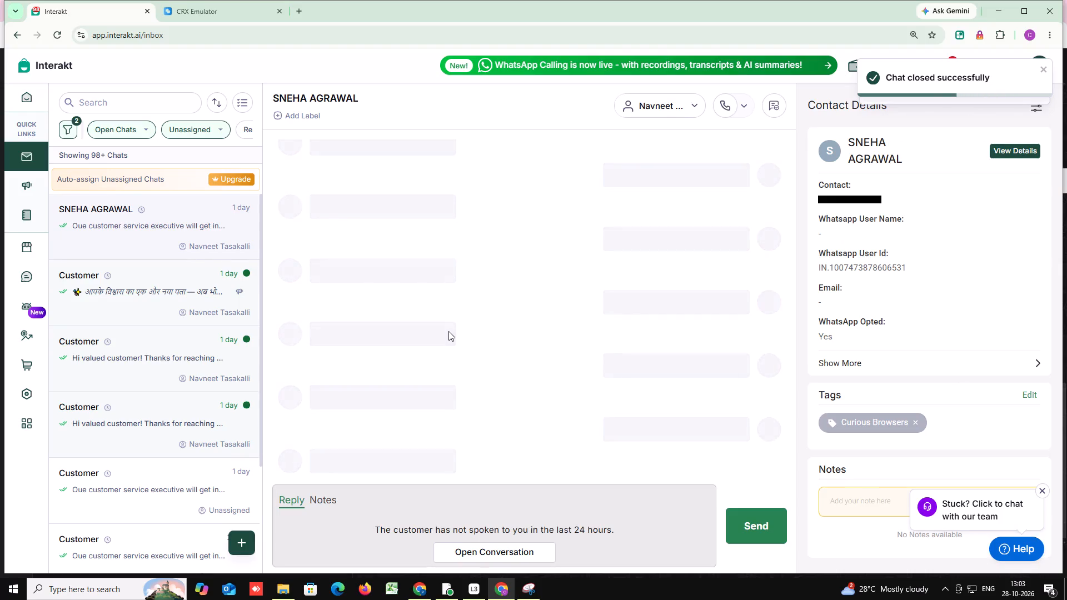
scroll(448, 331, up, 2)
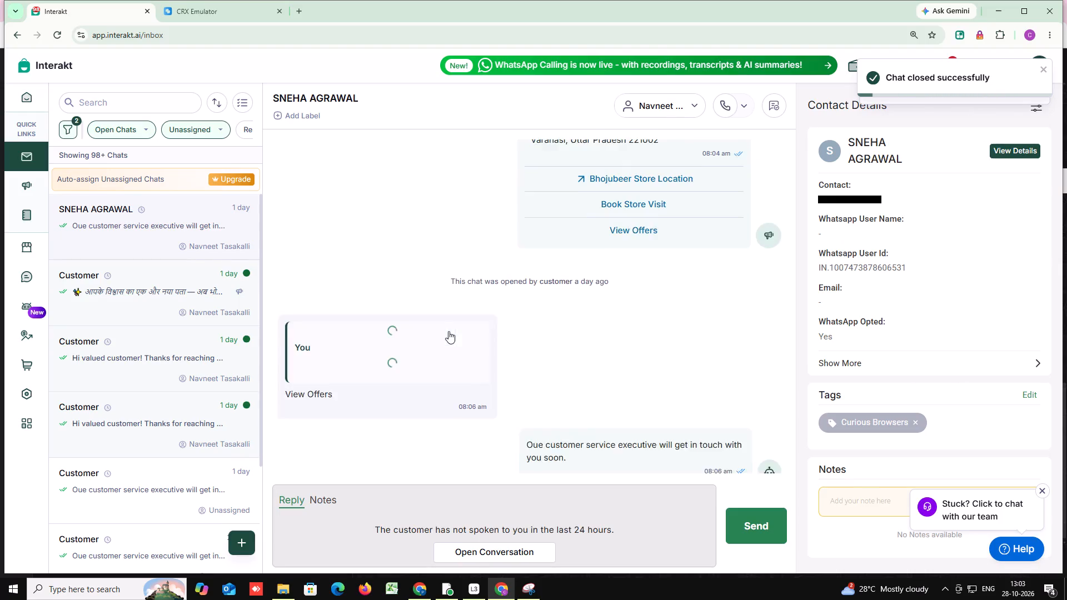
scroll(447, 301, down, 3)
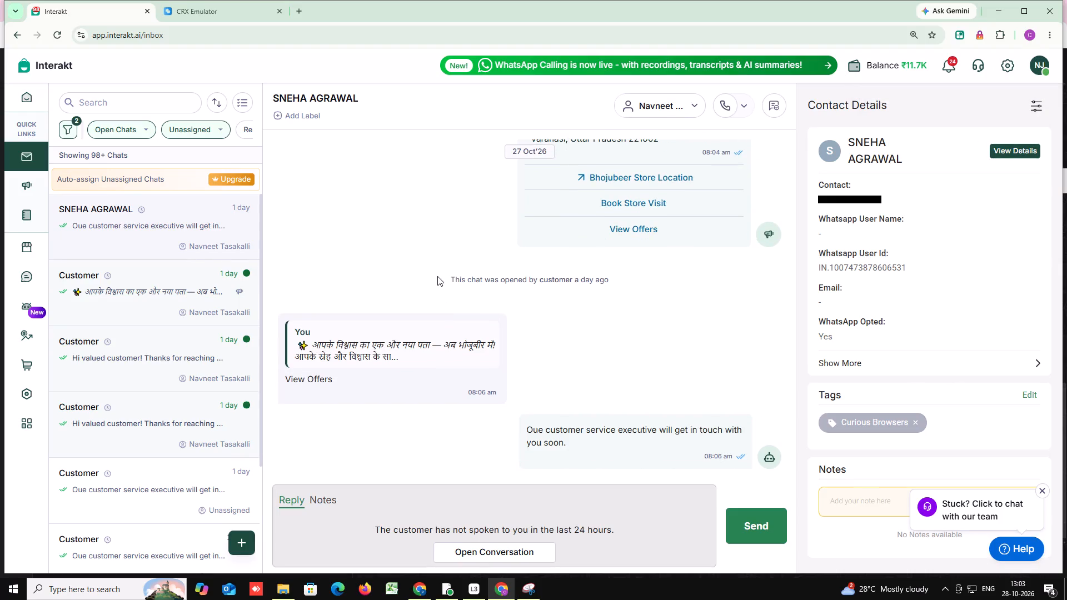
click(526, 587)
click(222, 39)
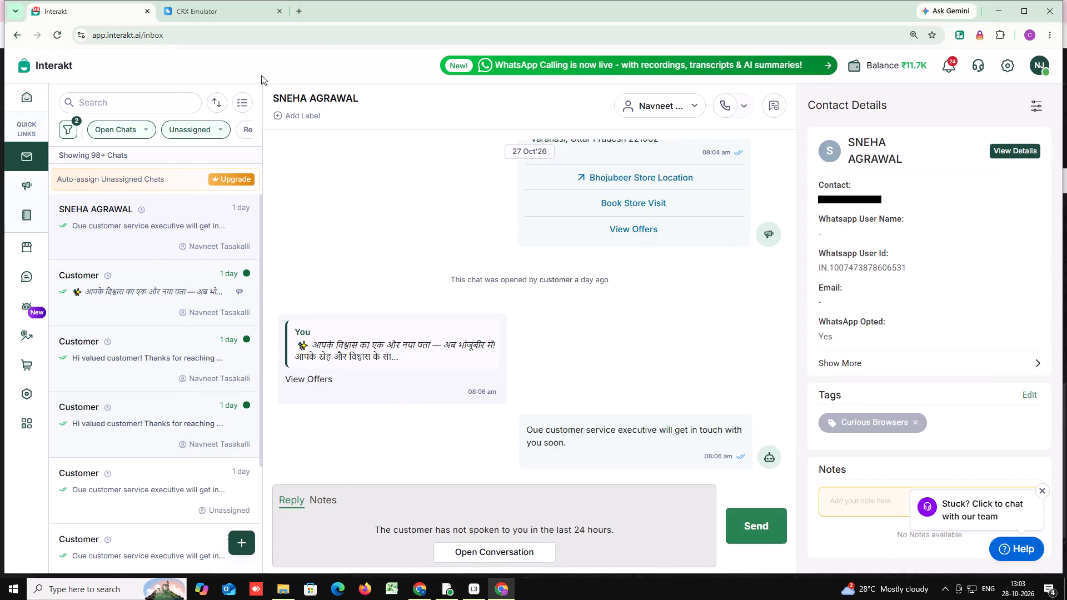
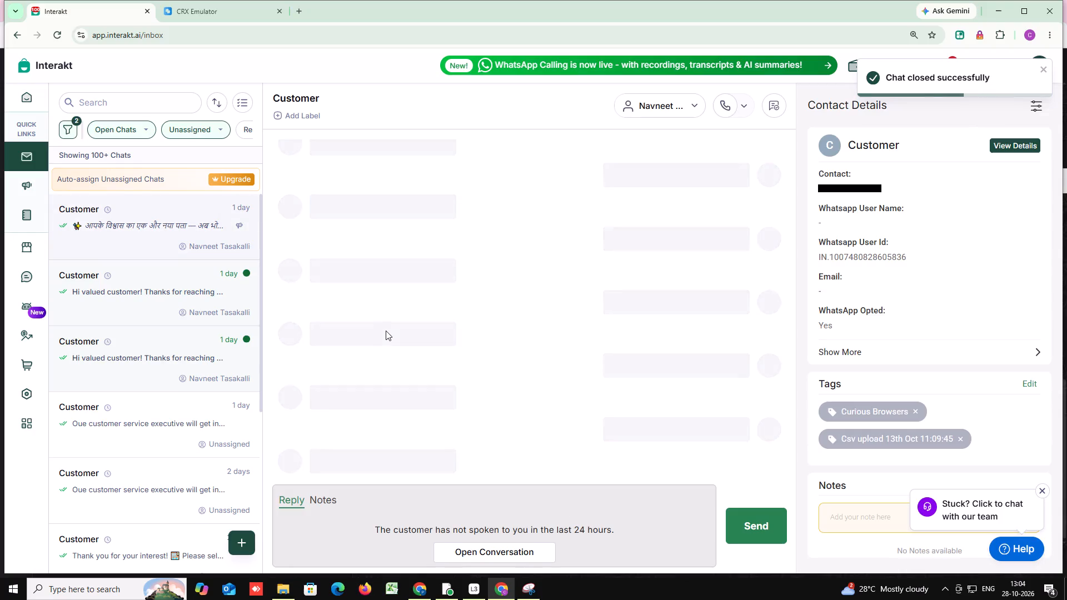
Remove the "Csv upload 13th Oct 11:09:45" tag from the open customer's contact details.
click(958, 437)
Find the customer's View Offers reply of 26 Oct'26 in the chat and switch to Snipping Tool to capture it.
scroll(366, 289, up, 3)
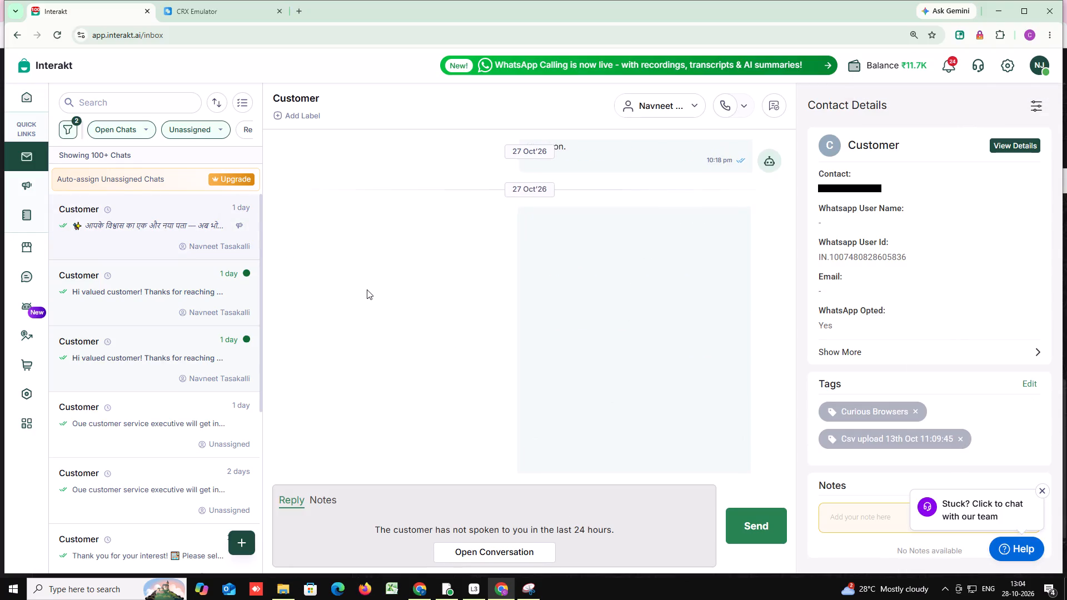
scroll(367, 289, up, 6)
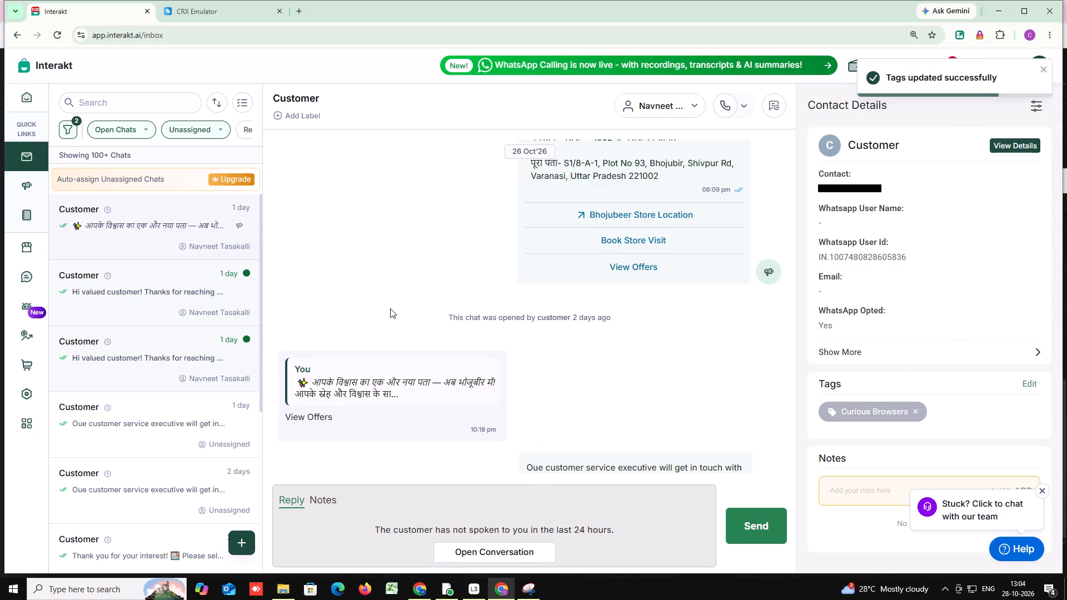
scroll(390, 308, down, 2)
scroll(386, 299, up, 2)
scroll(384, 294, down, 1)
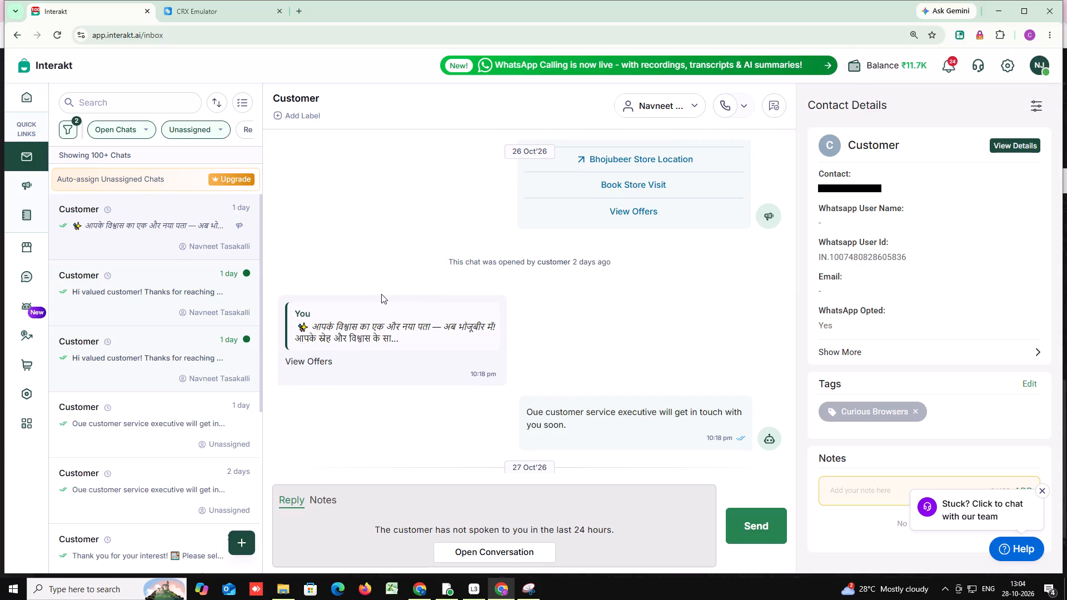
click(532, 590)
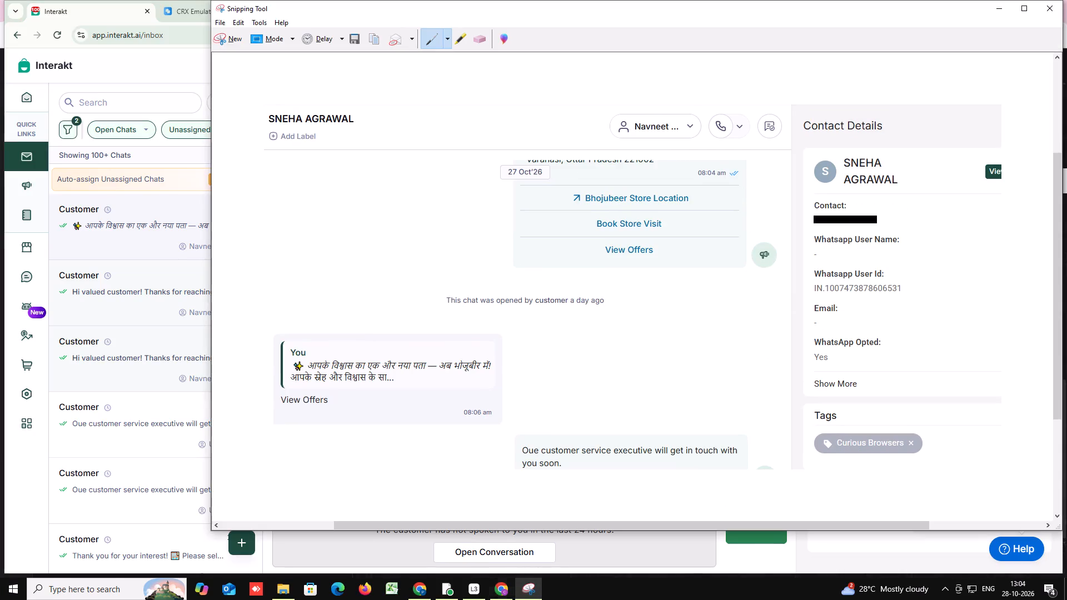
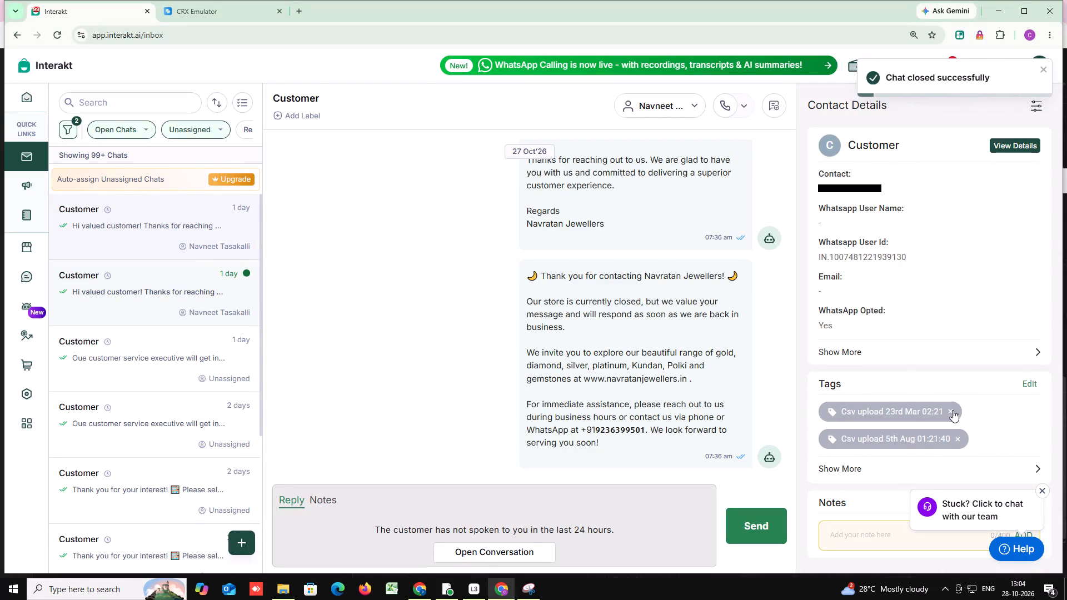
Remove the contact's "Csv upload 23rd Mar 02:21" and "Csv upload 5th Aug 01:21:40" tags, and close the chat containing the jiohotstar link.
click(951, 410)
scroll(418, 302, up, 4)
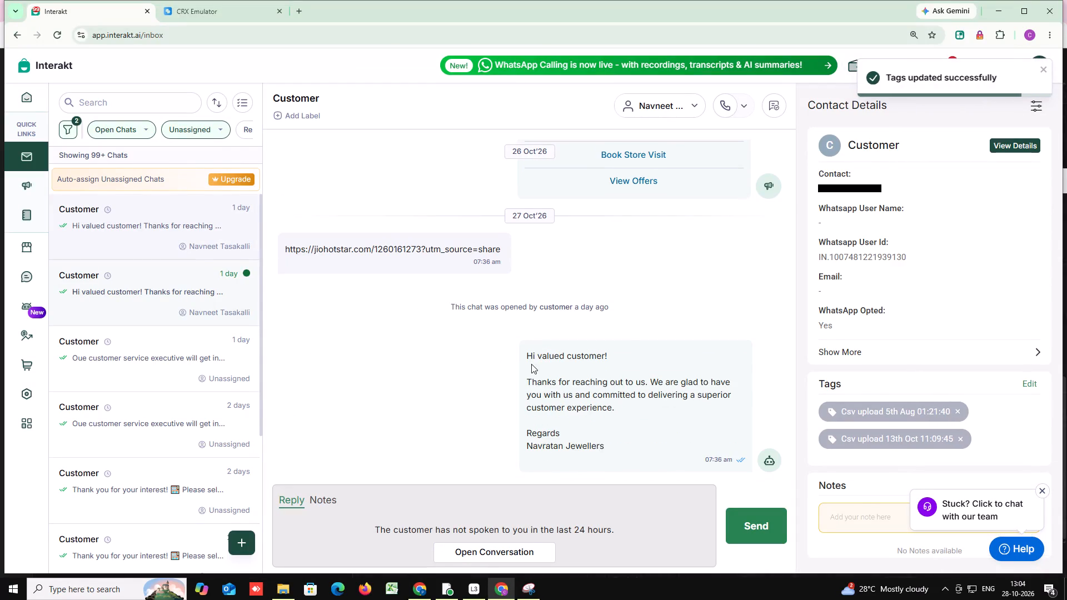
click(959, 411)
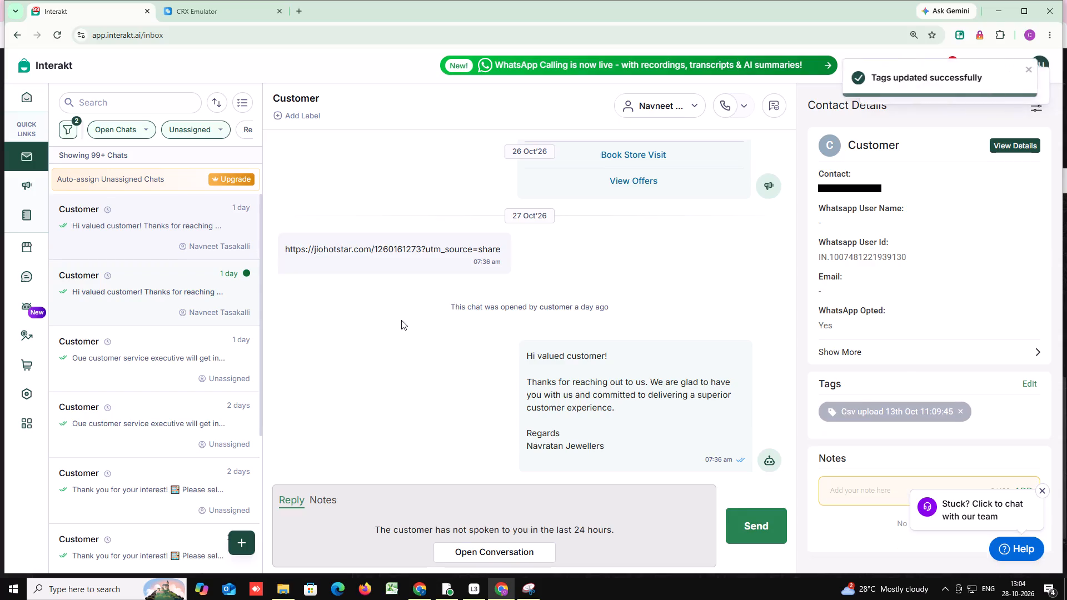
scroll(402, 319, up, 4)
click(765, 111)
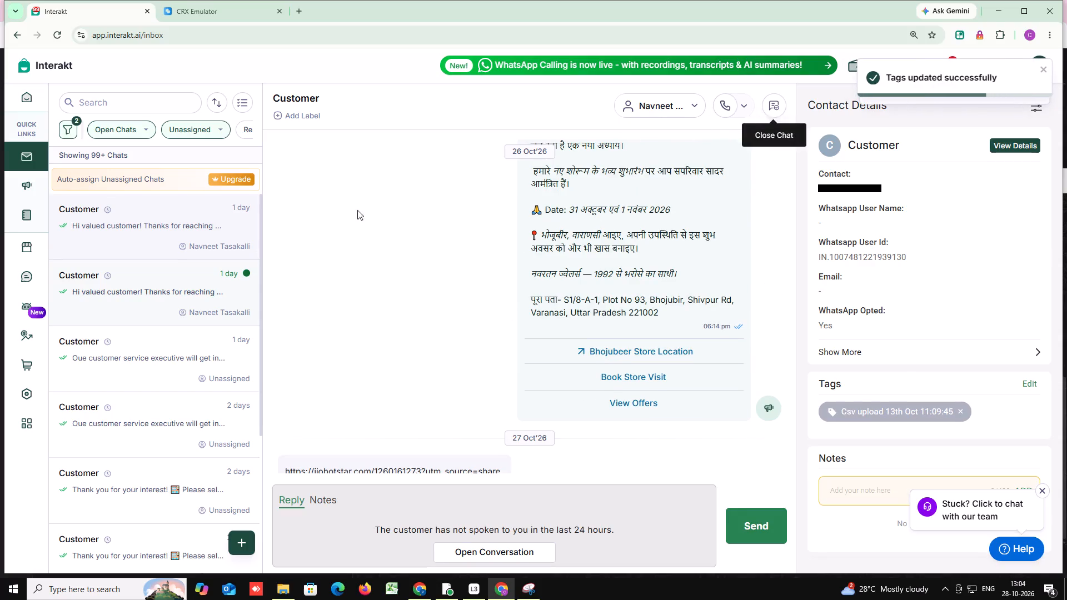
Open the first remaining customer chat and remove the contact's "Csv upload 13th Oct 11:09:45" tag.
click(166, 228)
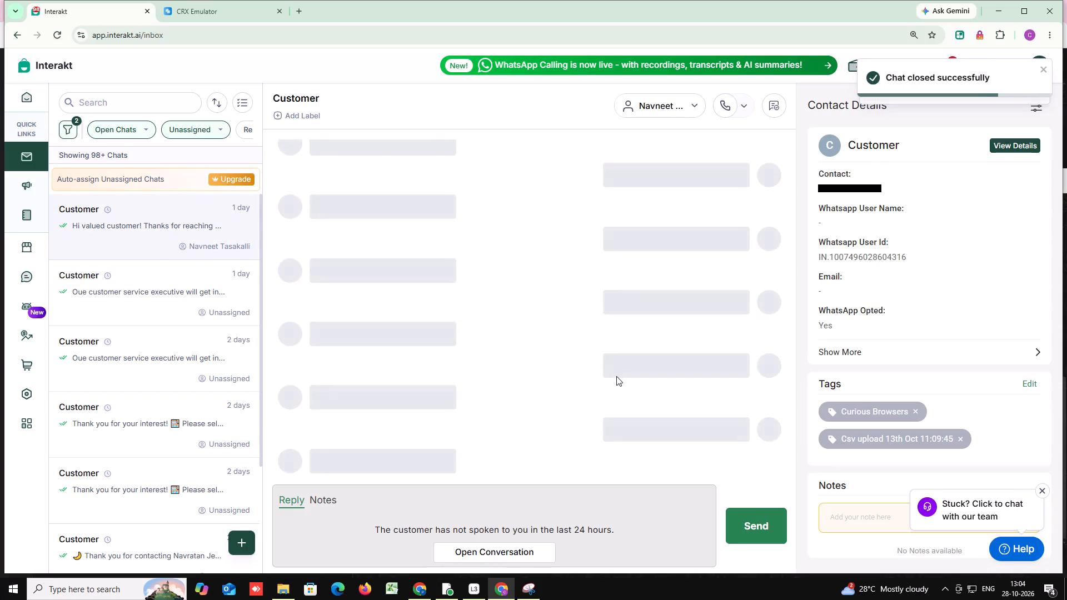
click(961, 438)
Capture the customer's 07:21 am congratulations reply of 27 Oct'26 with the contact details in Snipping Tool, and close the chat.
scroll(451, 324, up, 2)
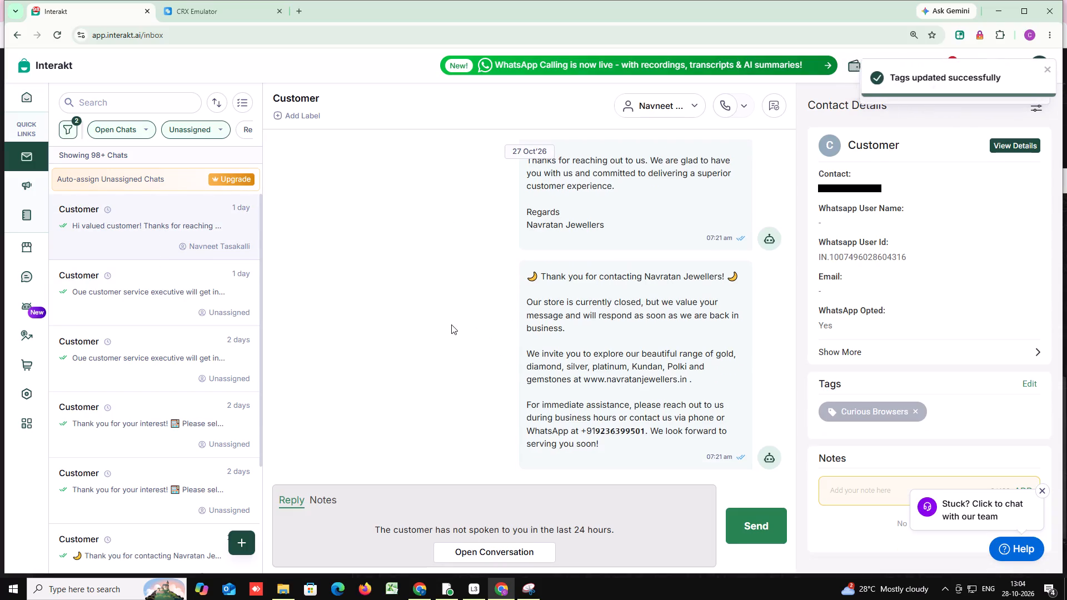
scroll(451, 324, up, 3)
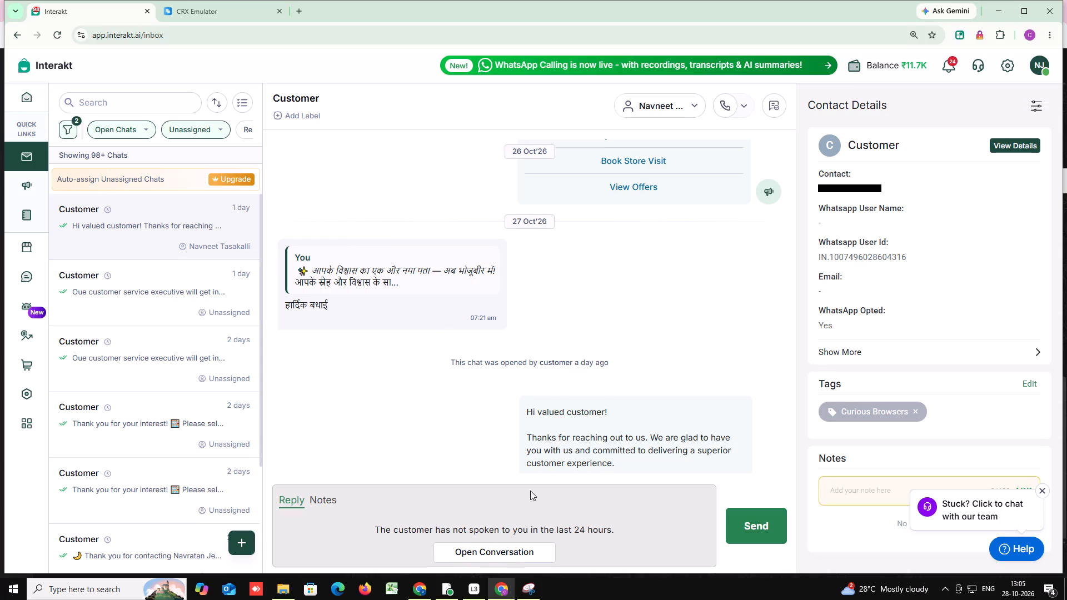
click(521, 592)
click(225, 37)
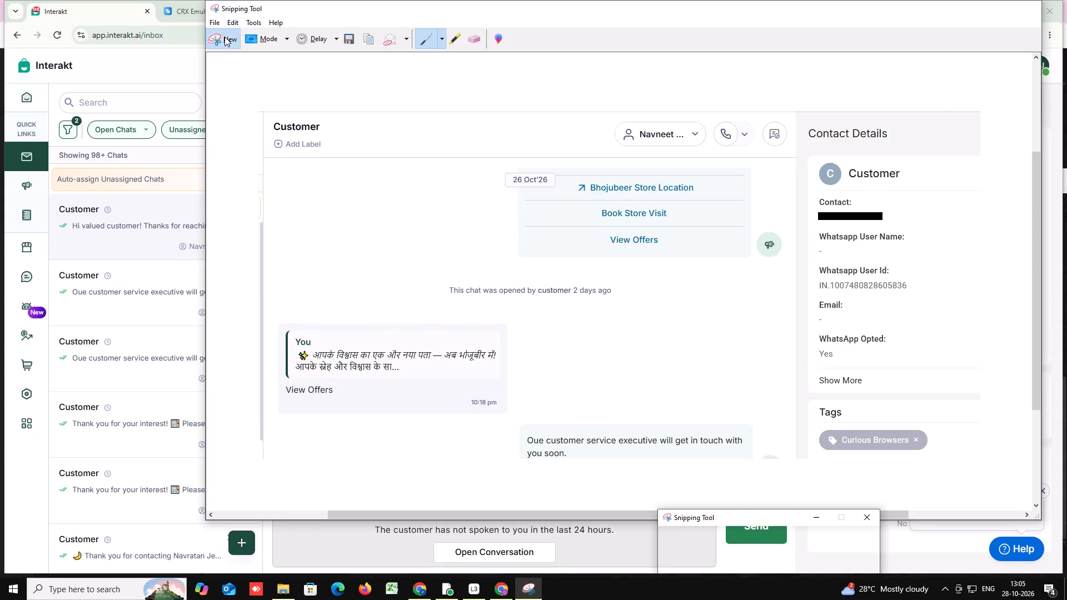
drag(265, 83, 323, 172)
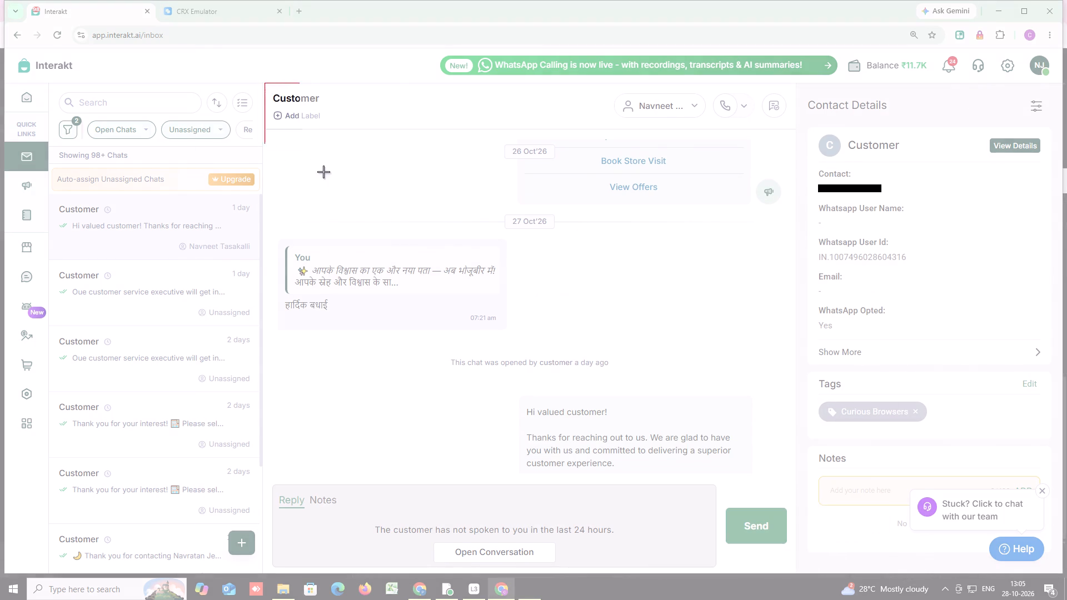
drag(323, 172, 976, 424)
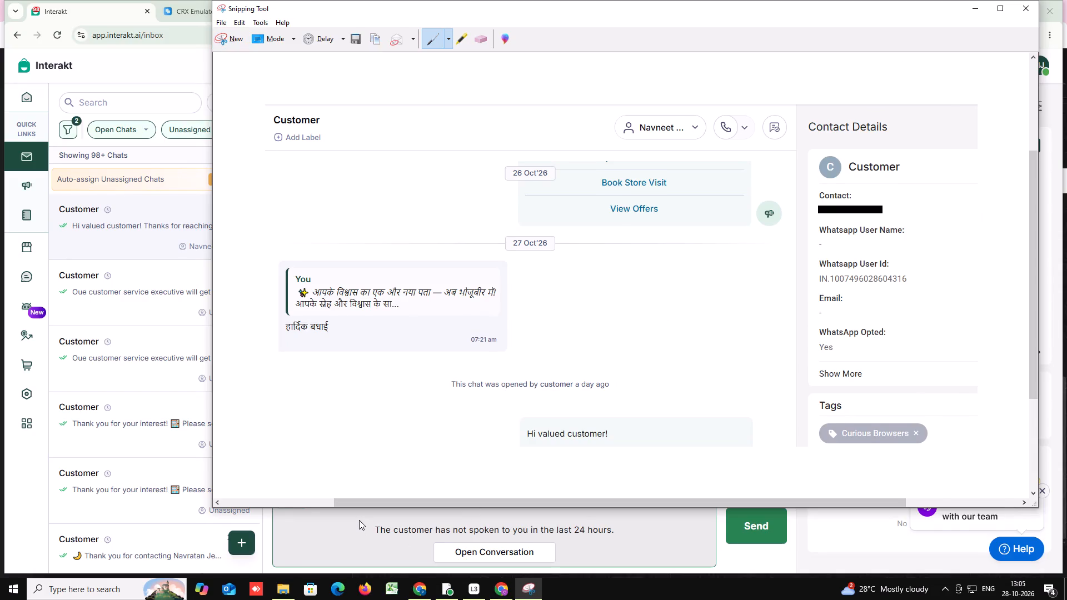
click(359, 520)
click(780, 108)
Open the first remaining customer chat, with the 07:11 am "View Offers" reply, and bring up Snipping Tool to capture it.
click(137, 231)
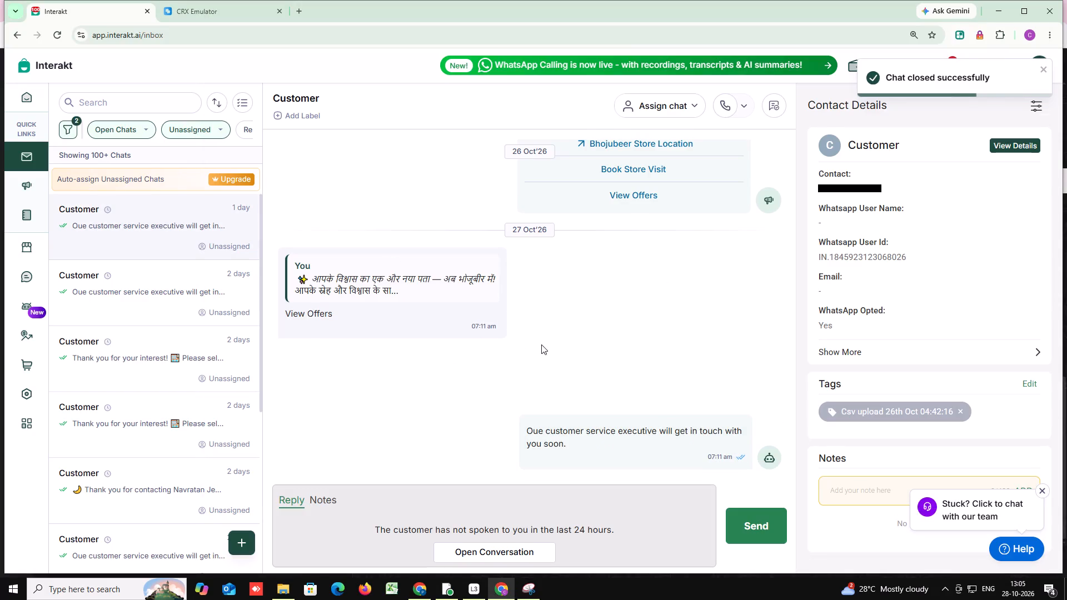
click(532, 594)
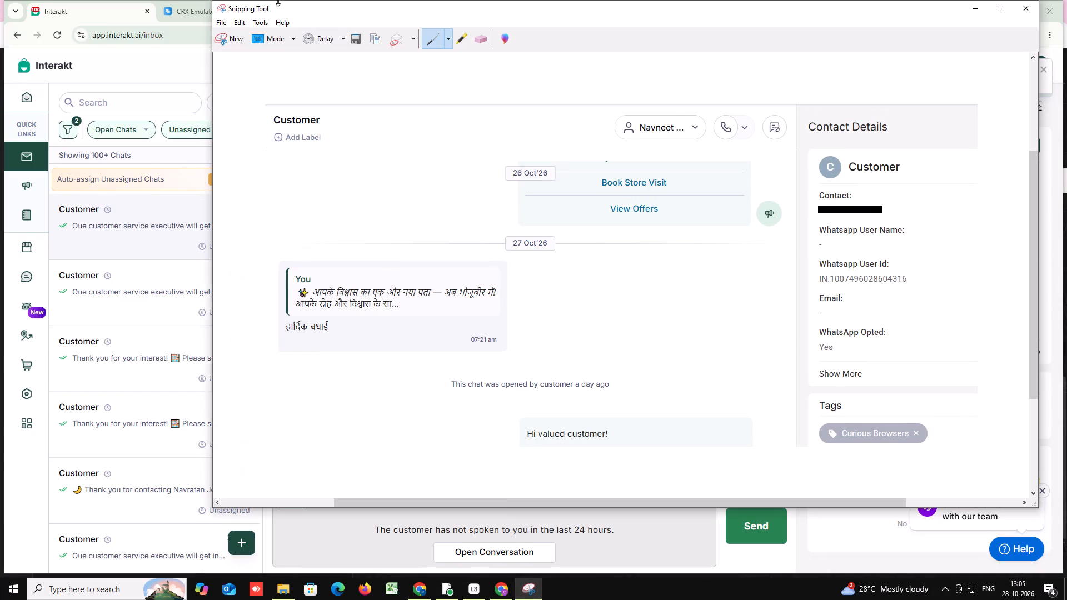
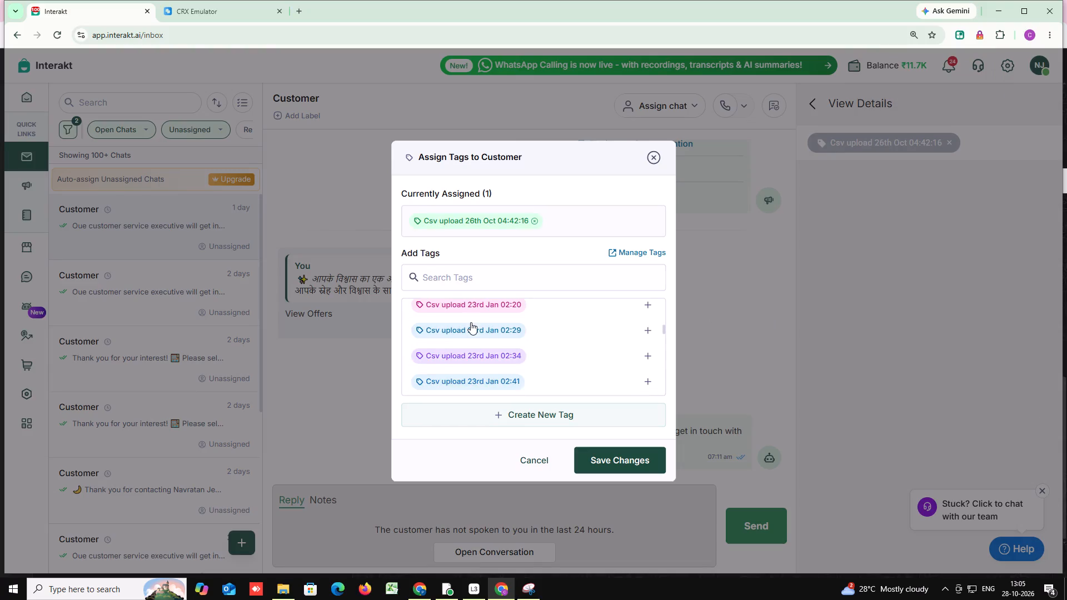
Replace the contact's "Csv upload 26th Oct 04:42:16" tag with "Curious Browsers", save the tag changes, and close the chat.
scroll(471, 322, down, 4)
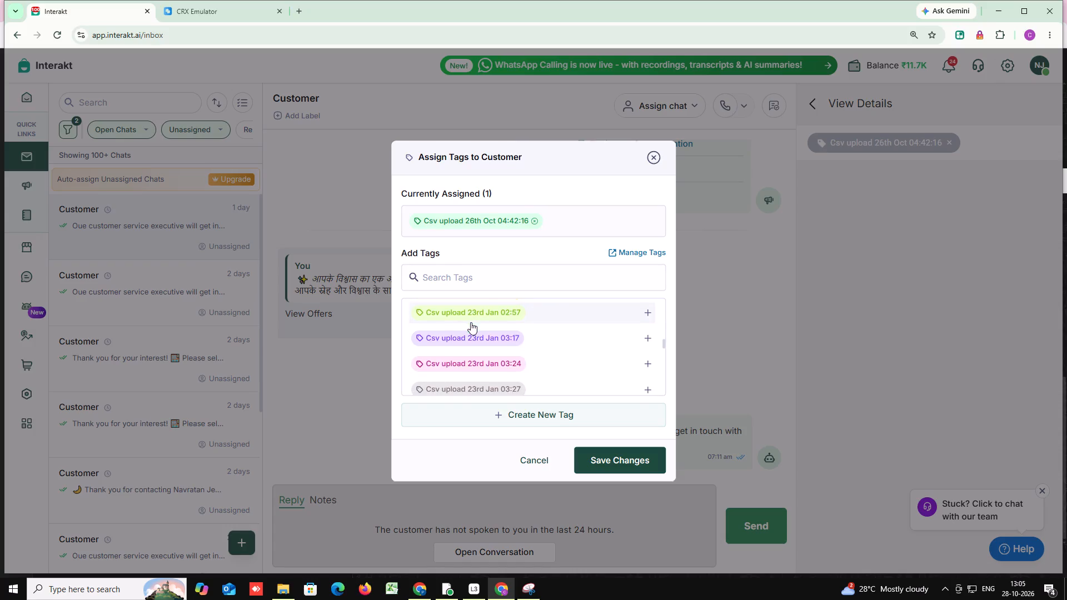
scroll(471, 322, down, 7)
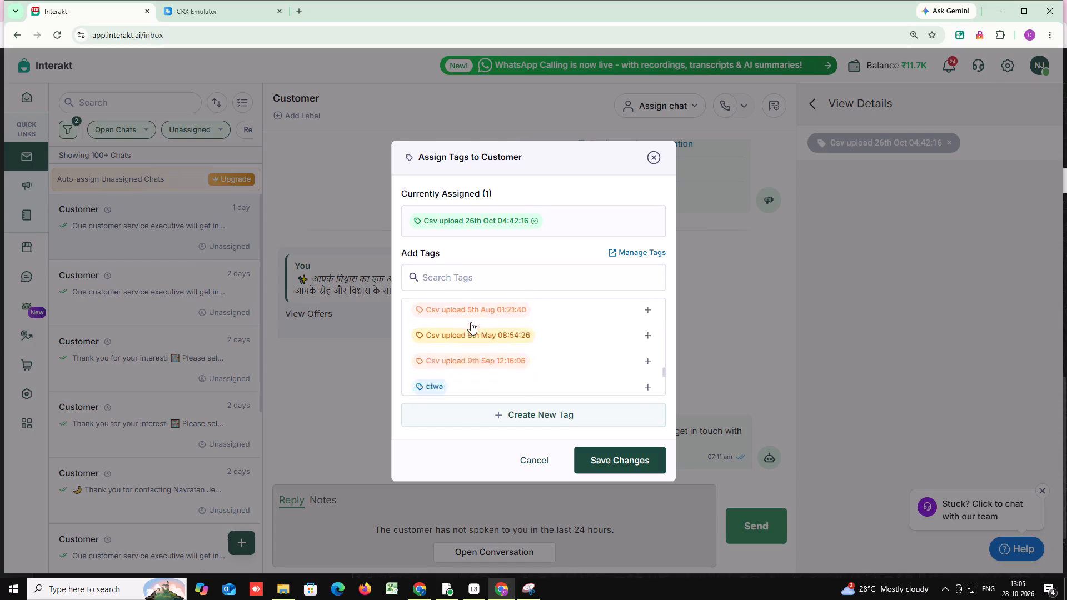
click(471, 322)
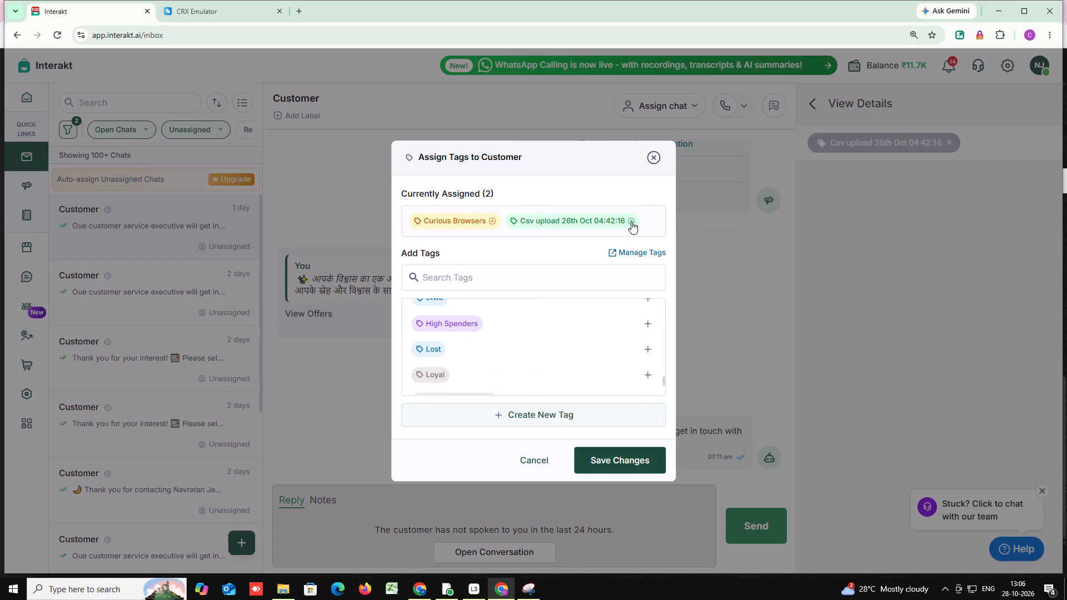
click(631, 222)
click(594, 456)
click(777, 101)
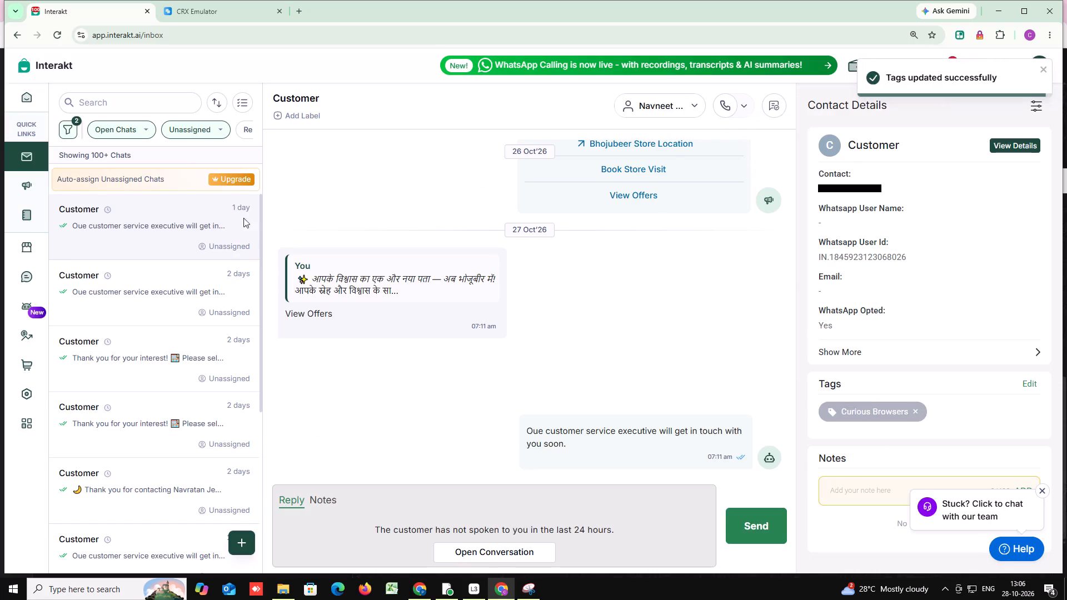
Open the first remaining customer chat and remove the contact's "Csv upload 5th Aug 01:21:40" tag.
click(143, 222)
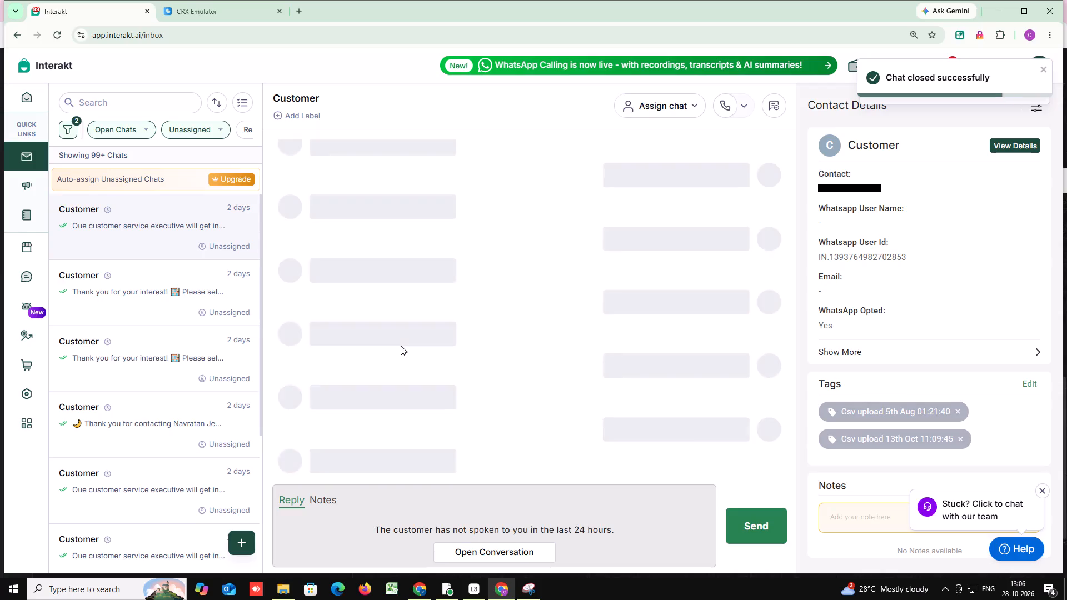
click(959, 409)
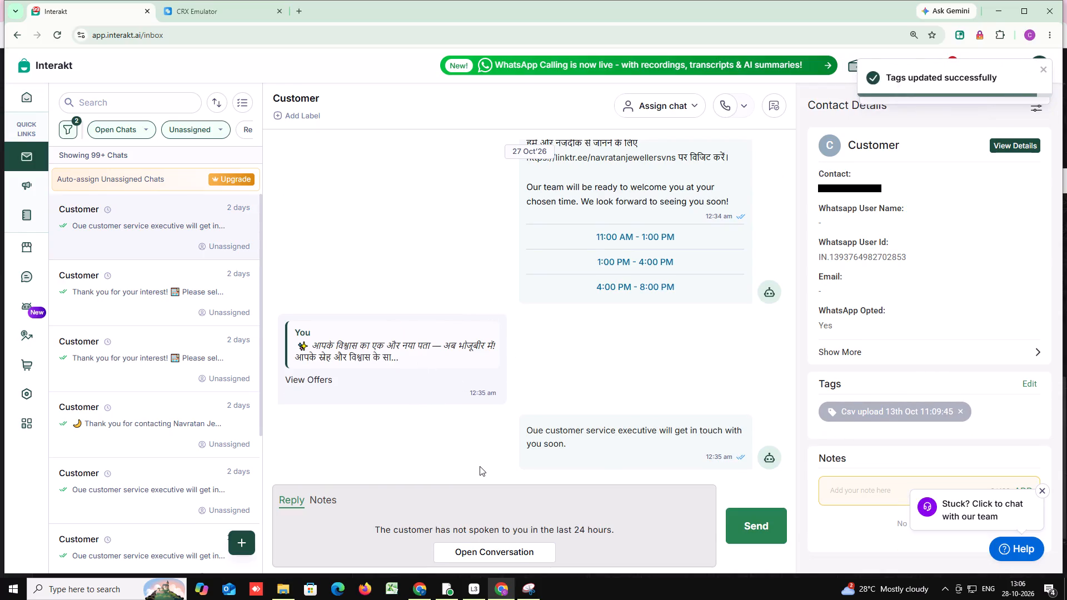
Start a new Snipping Tool capture of the customer's 12:35 am "View Offers" reply with the contact details.
click(530, 592)
click(216, 36)
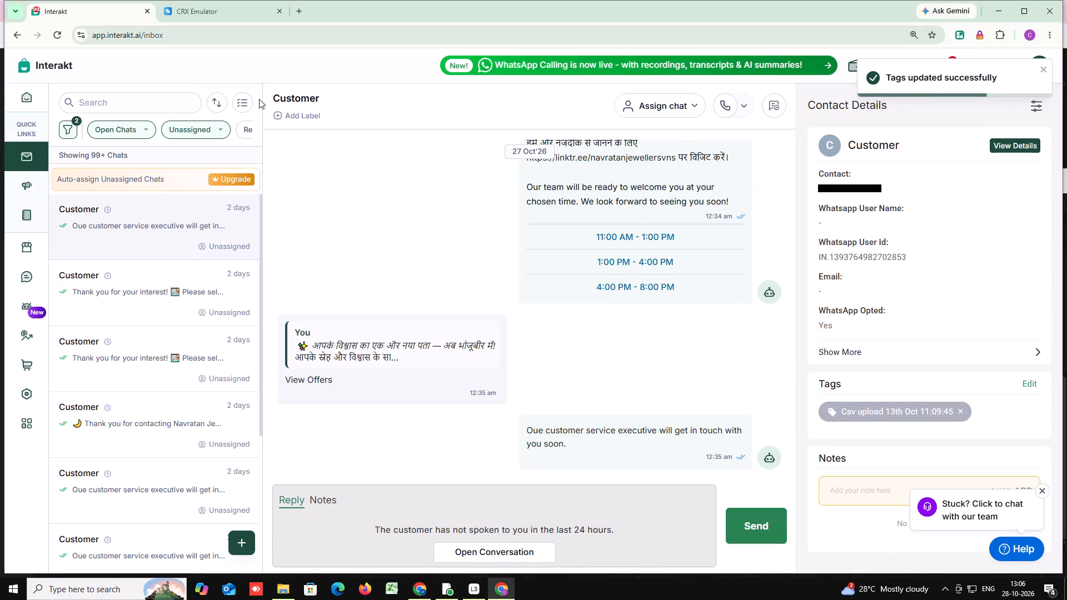
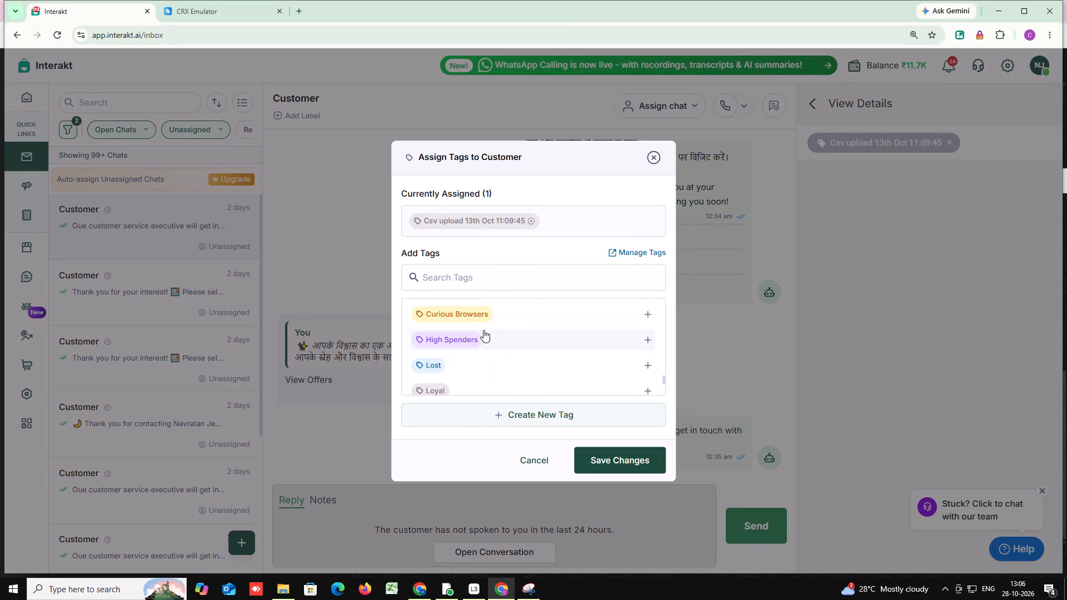
Replace the contact's "Csv upload 13th Oct 11:09:45" tag with "Curious Browsers", save the tag changes, and close the chat.
click(460, 347)
click(627, 219)
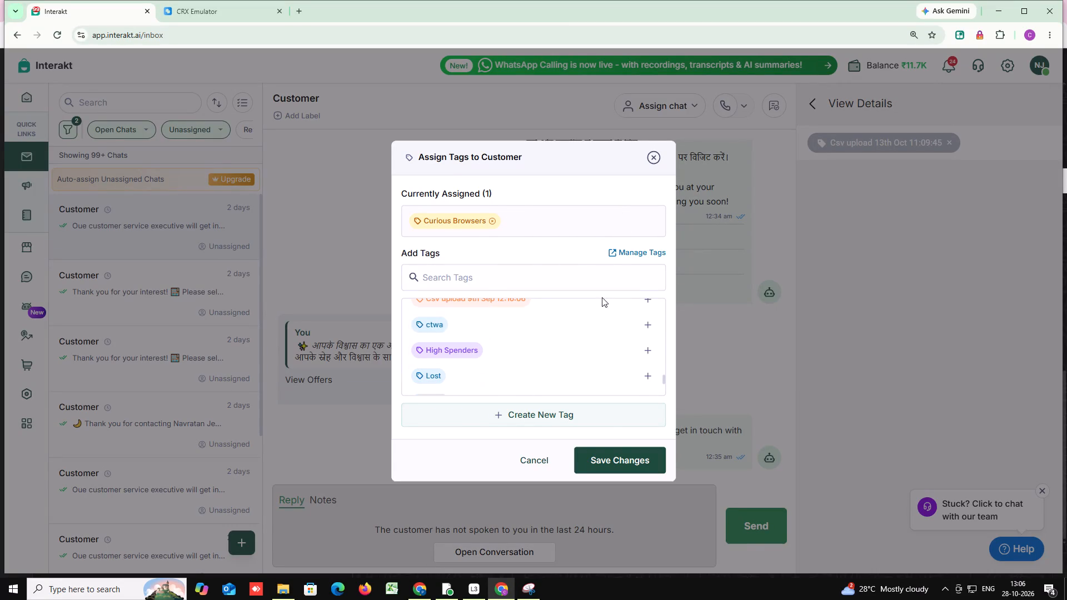
click(604, 454)
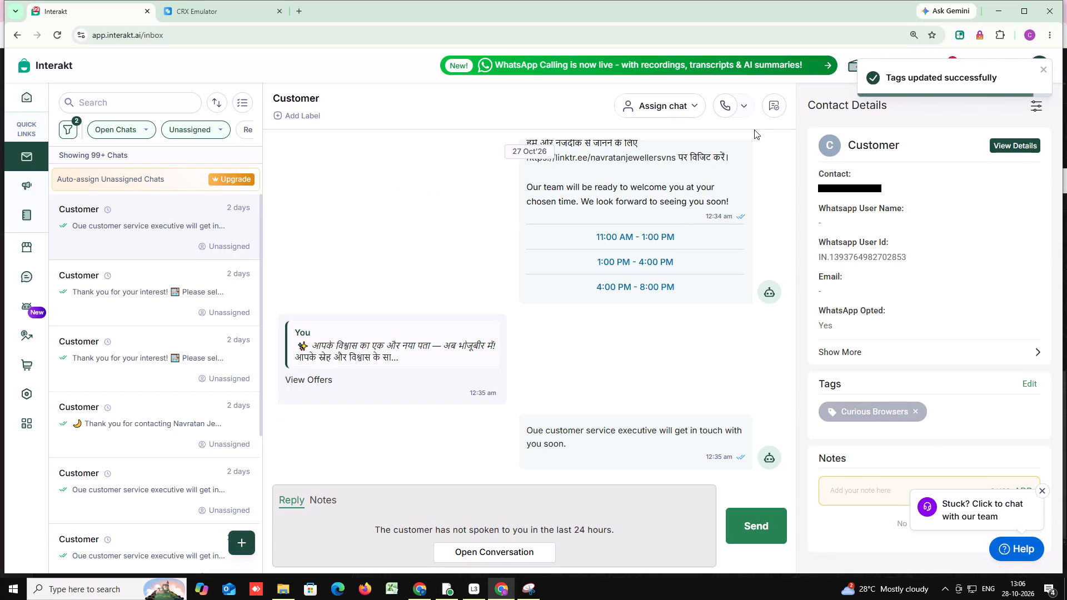
click(769, 106)
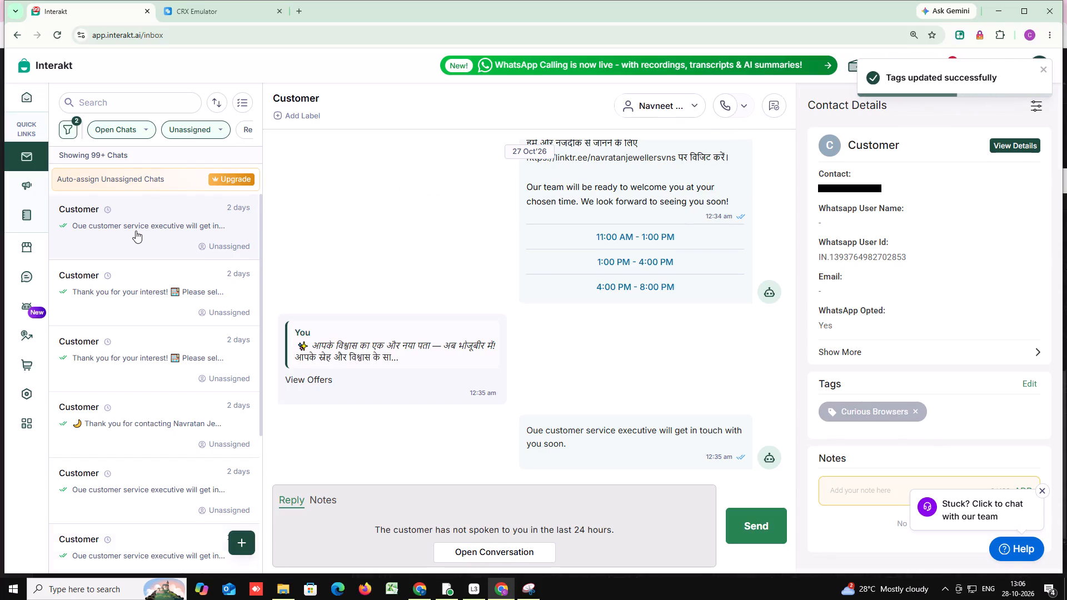
Open the first remaining customer chat and remove the contact's "Csv upload 23rd Mar 02:21" tag.
click(136, 231)
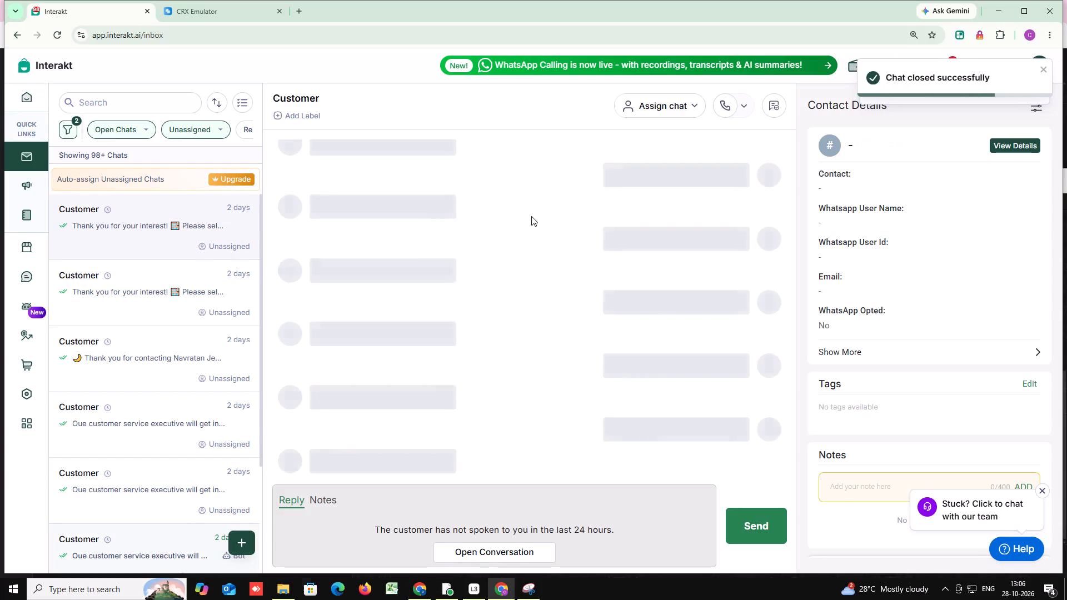
scroll(394, 255, up, 2)
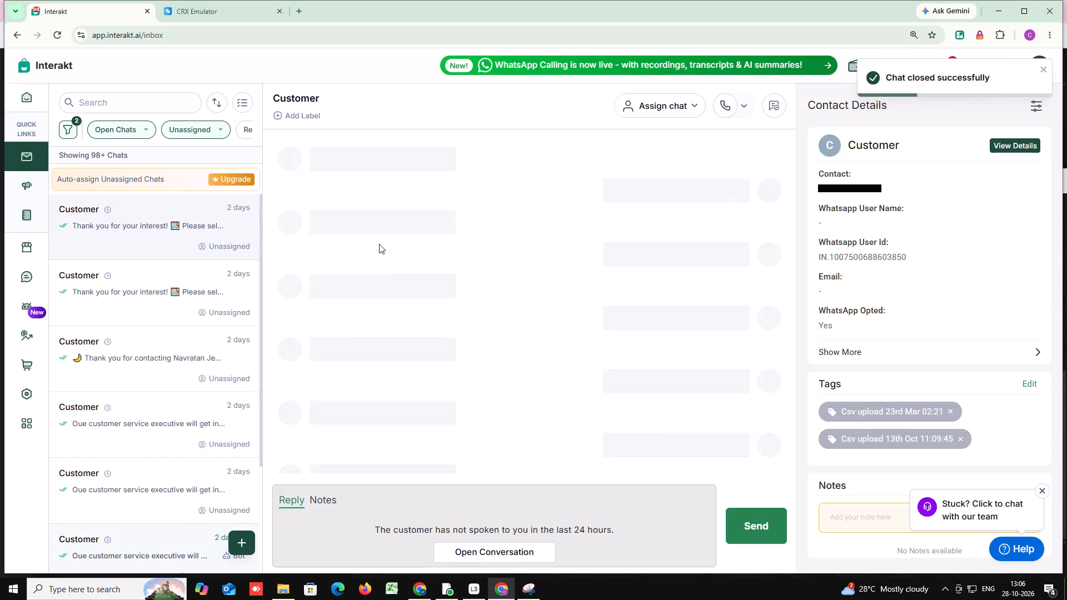
scroll(380, 241, up, 9)
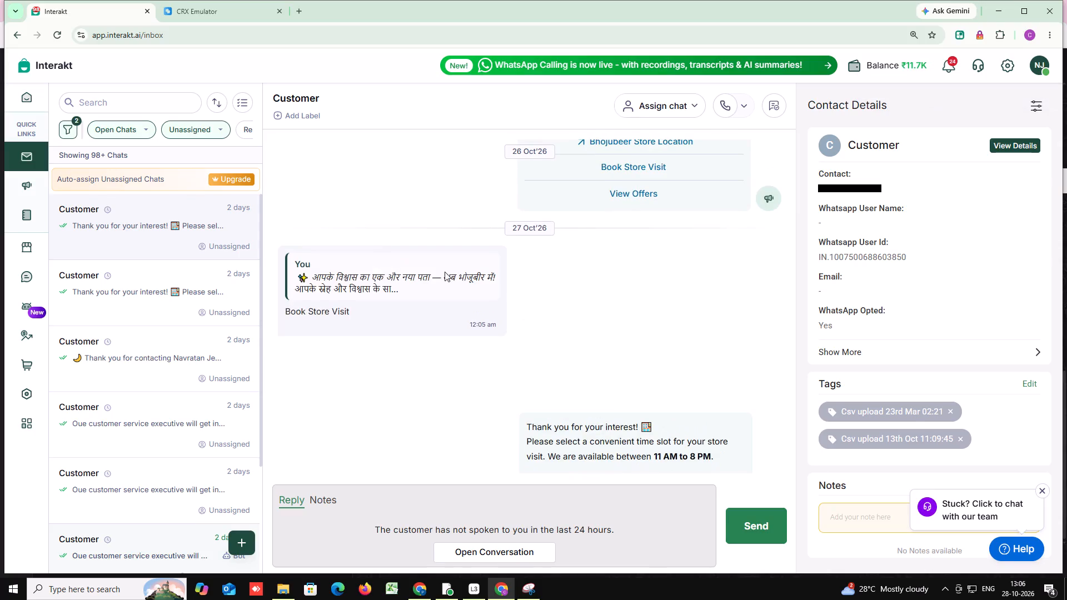
click(950, 411)
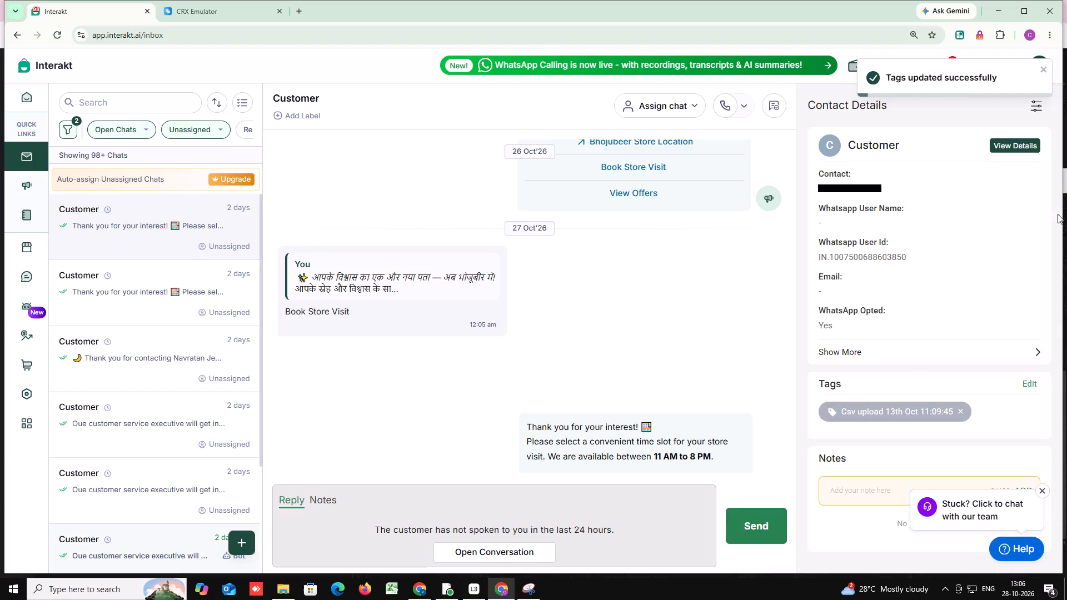
Switch to Snipping Tool to capture the customer's 12:05 am "Book Store Visit" reply with the contact details.
click(535, 598)
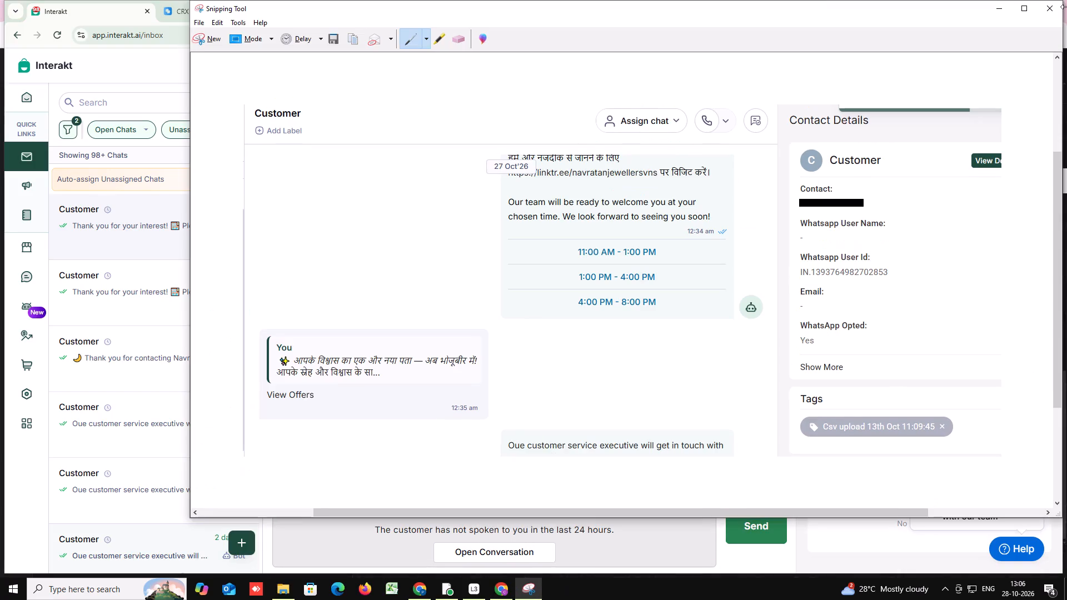
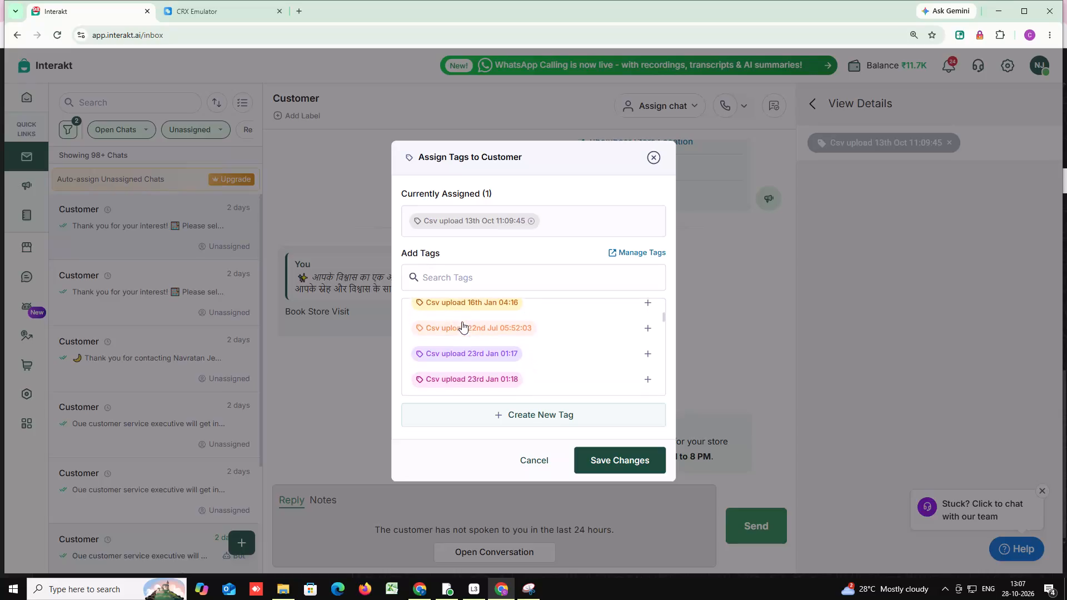
Replace the contact's "Csv upload 13th Oct 11:09:45" tag with "Curious Browsers", save the tag changes, and close the chat.
scroll(462, 322, down, 9)
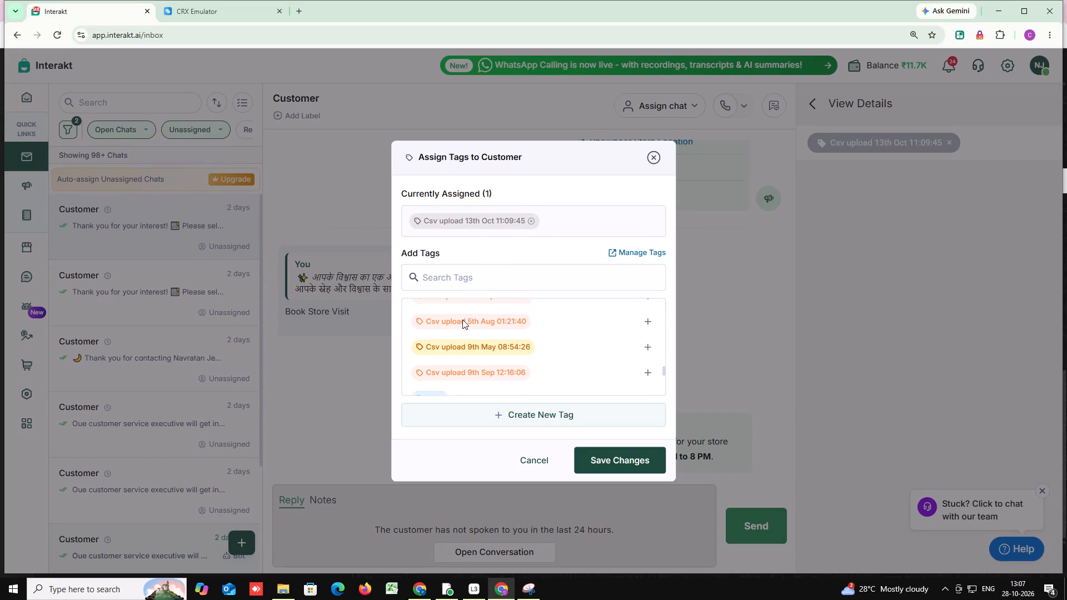
scroll(460, 320, down, 2)
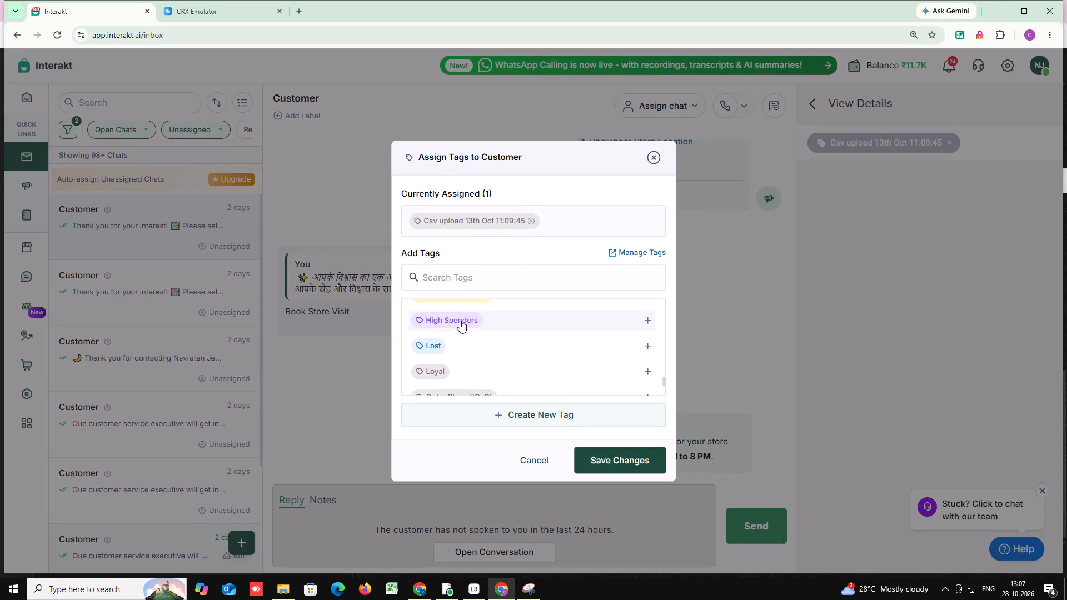
scroll(462, 321, up, 2)
scroll(462, 350, down, 2)
scroll(467, 321, up, 1)
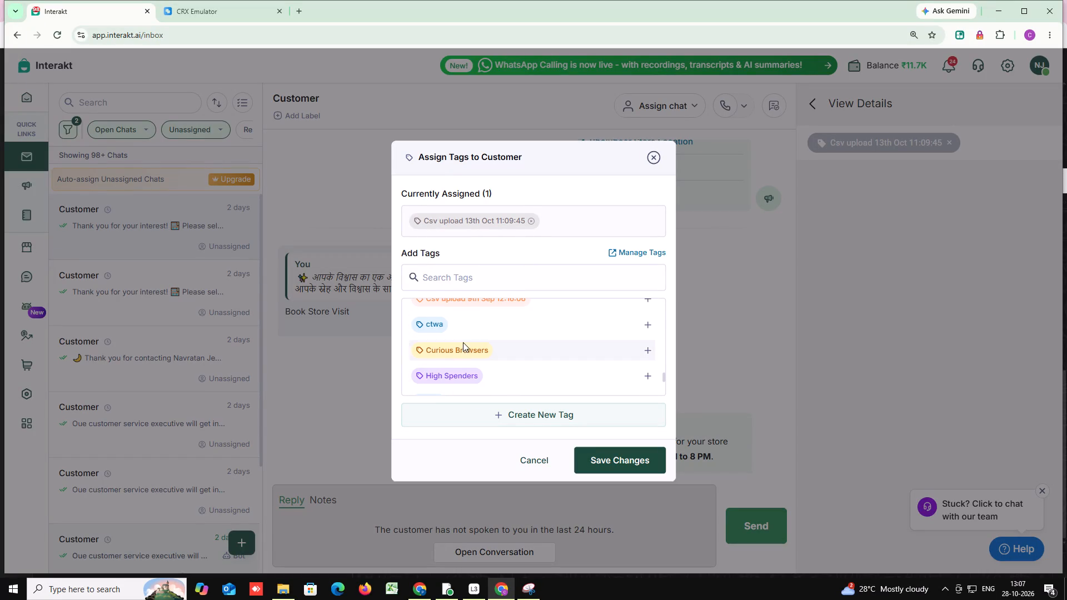
click(463, 347)
click(629, 222)
click(625, 454)
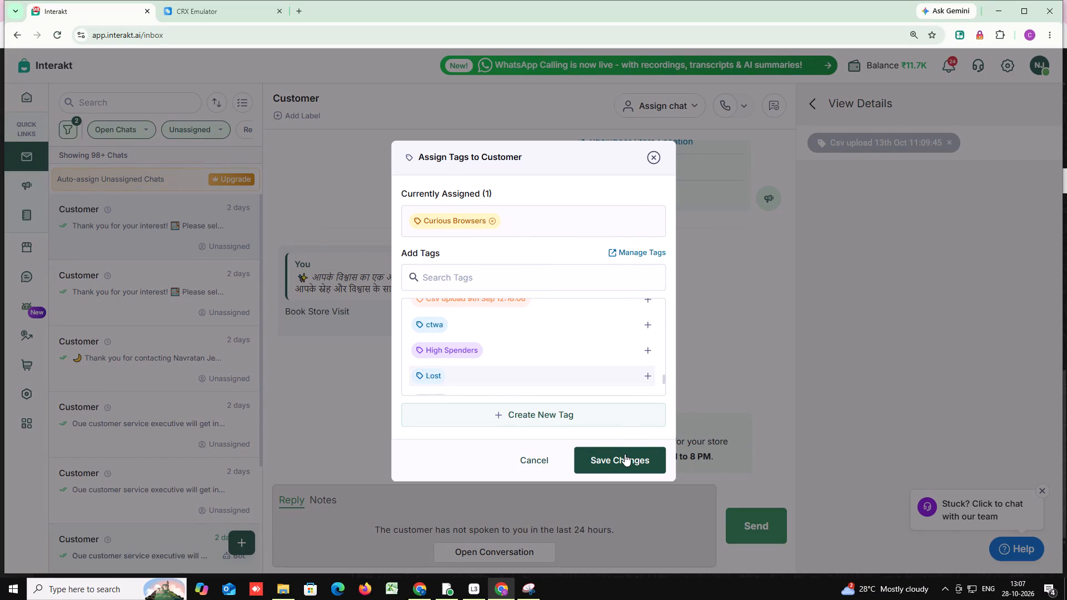
click(780, 105)
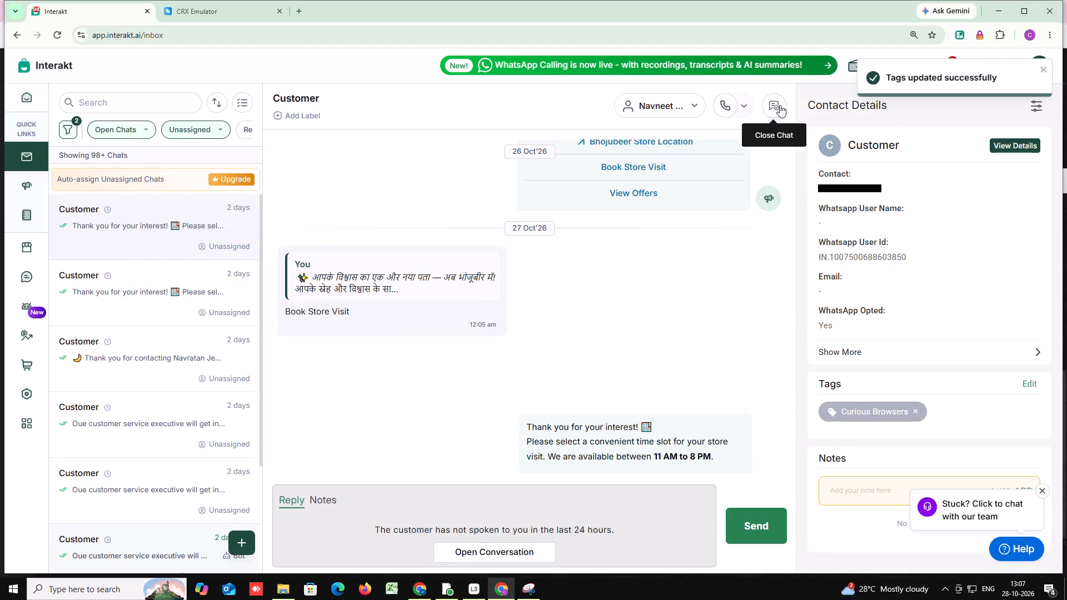
Open the first remaining customer chat and capture the 12:03 am "Book Store Visit" reply with the contact details in Snipping Tool.
click(167, 231)
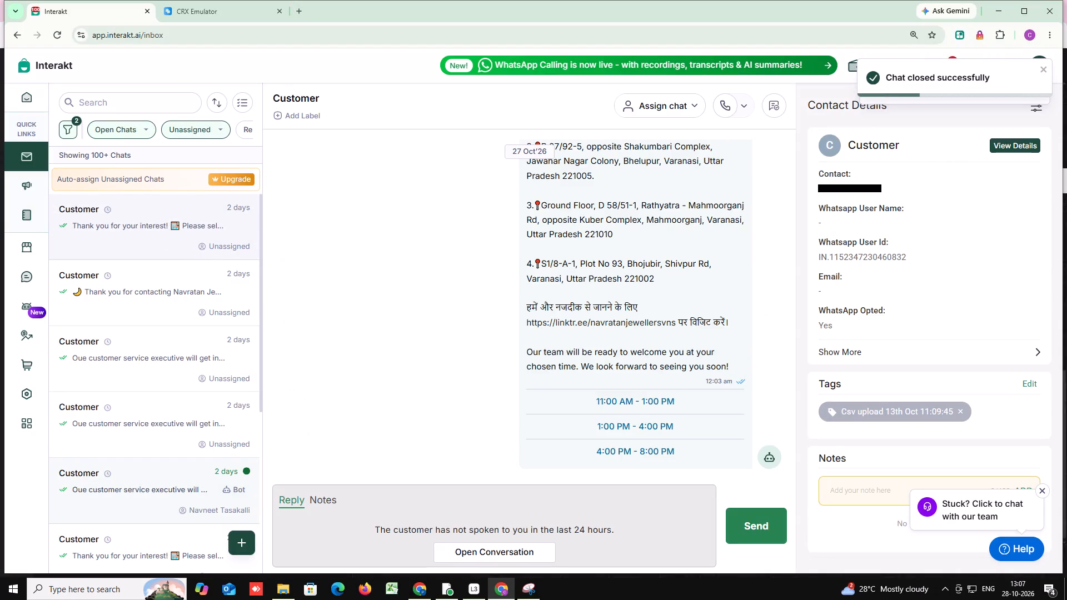
scroll(468, 283, up, 8)
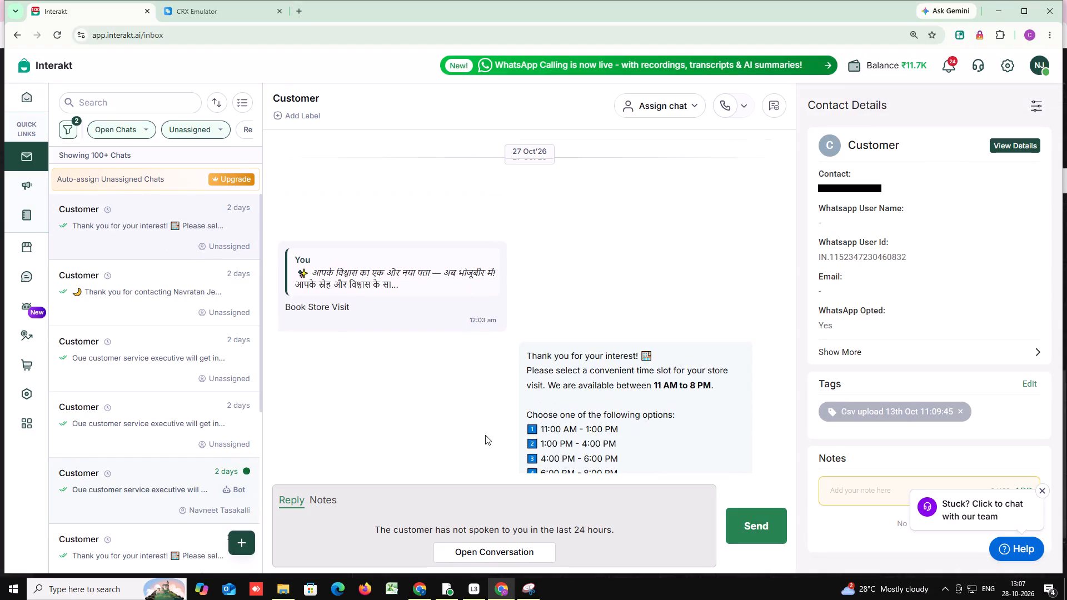
click(527, 589)
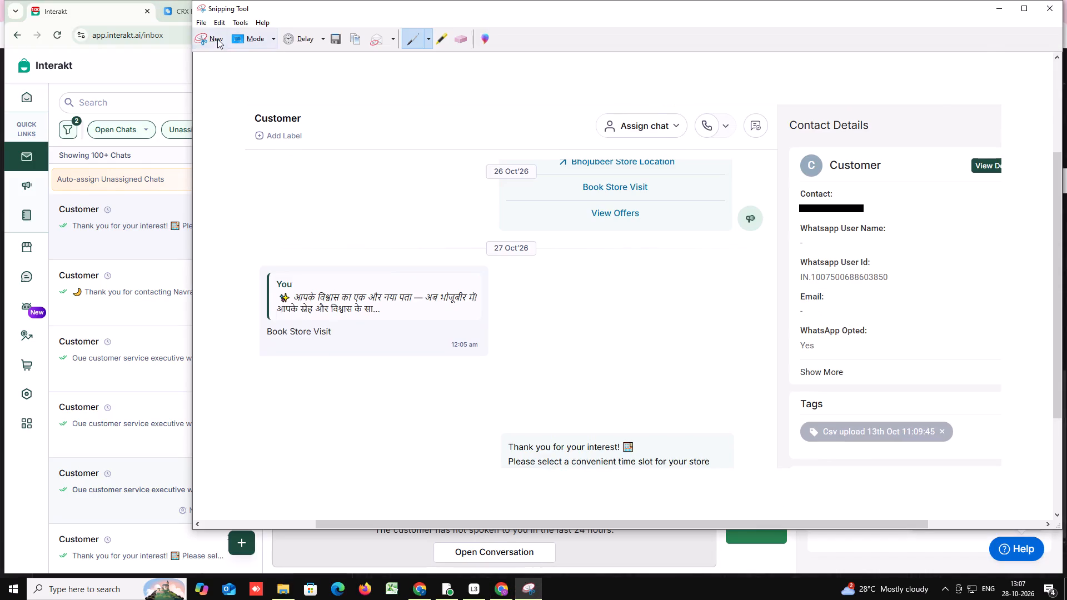
click(217, 39)
drag(268, 83, 996, 453)
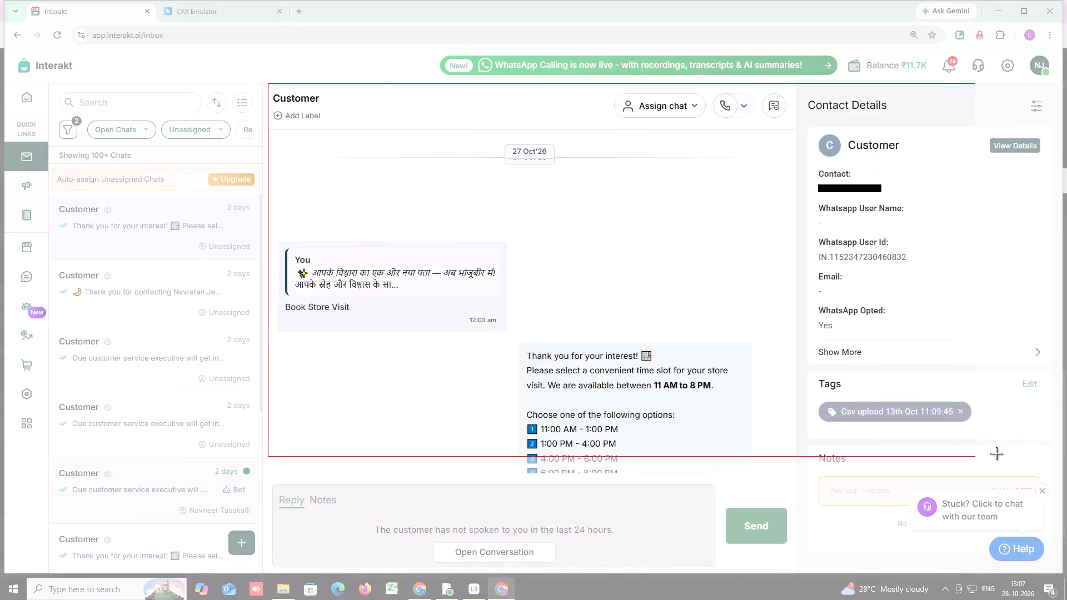
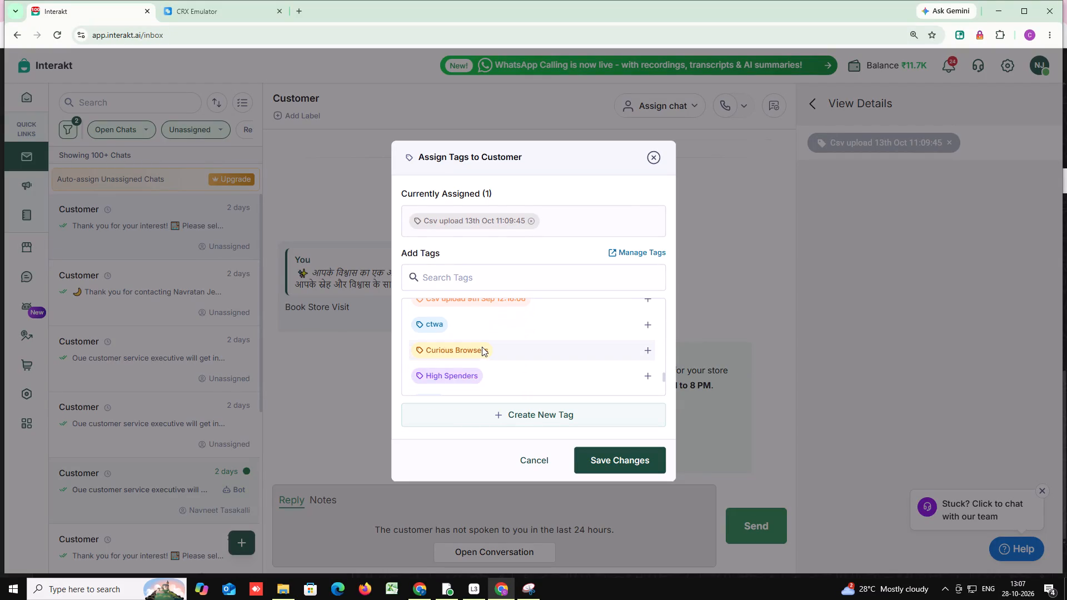
Replace the contact's "Csv upload 13th Oct 11:09:45" tag with "Curious Browsers", save the tag changes, and close the chat.
click(627, 220)
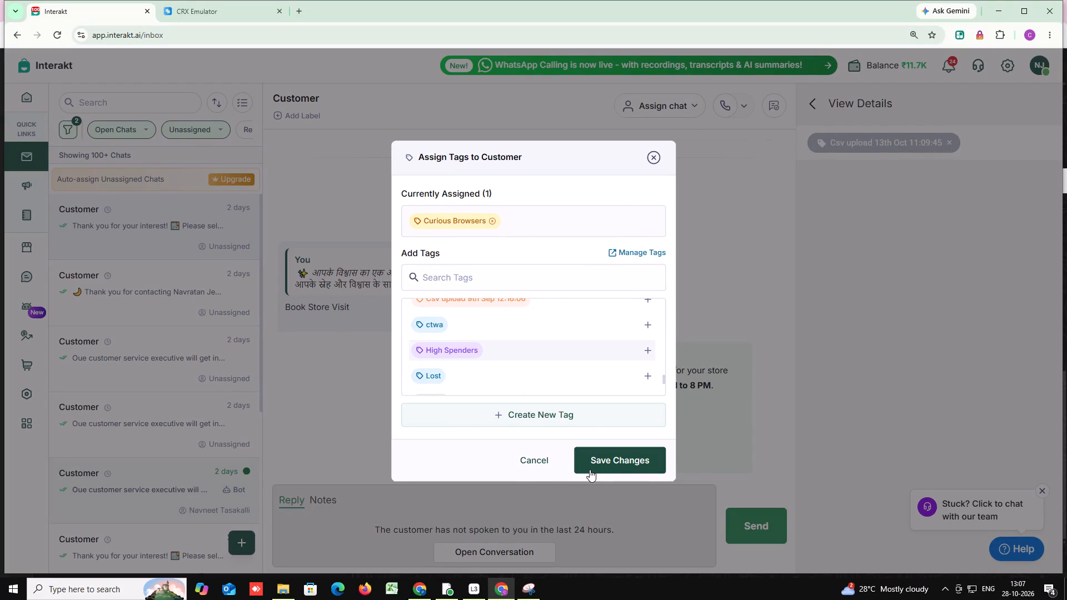
click(590, 469)
click(777, 104)
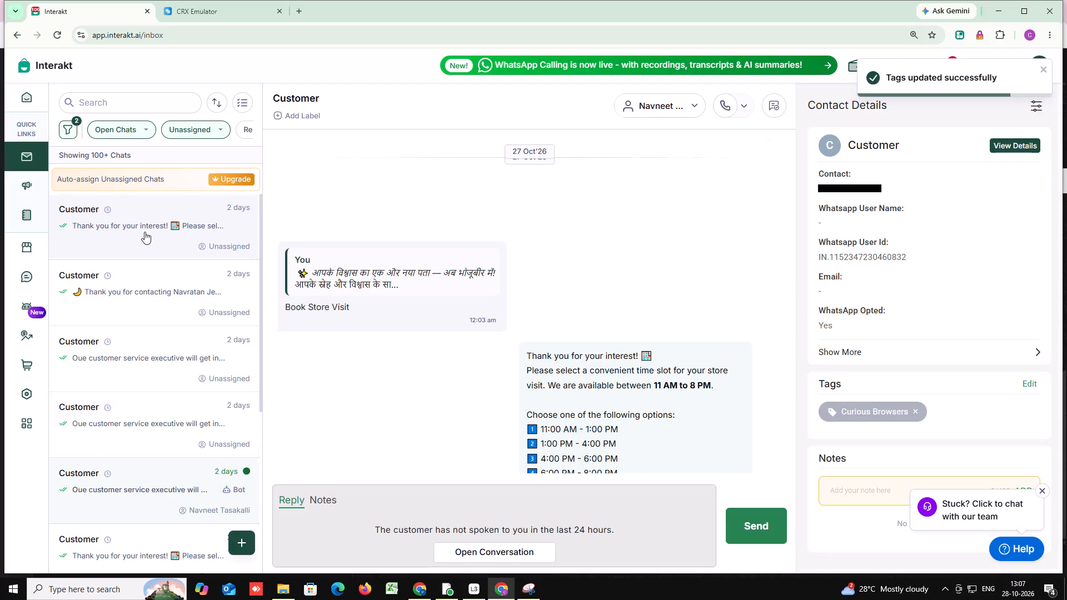
Open the first remaining chat, review its messages, remove the contact's "Csv upload 5th Aug 01:21:40" tag, and close the chat.
click(144, 232)
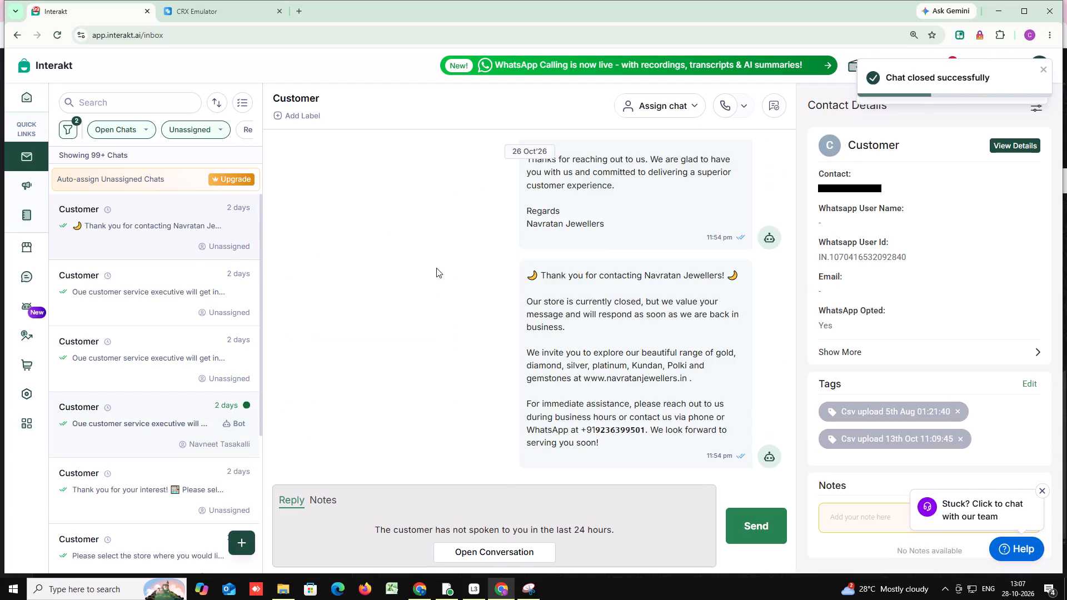
scroll(436, 268, up, 6)
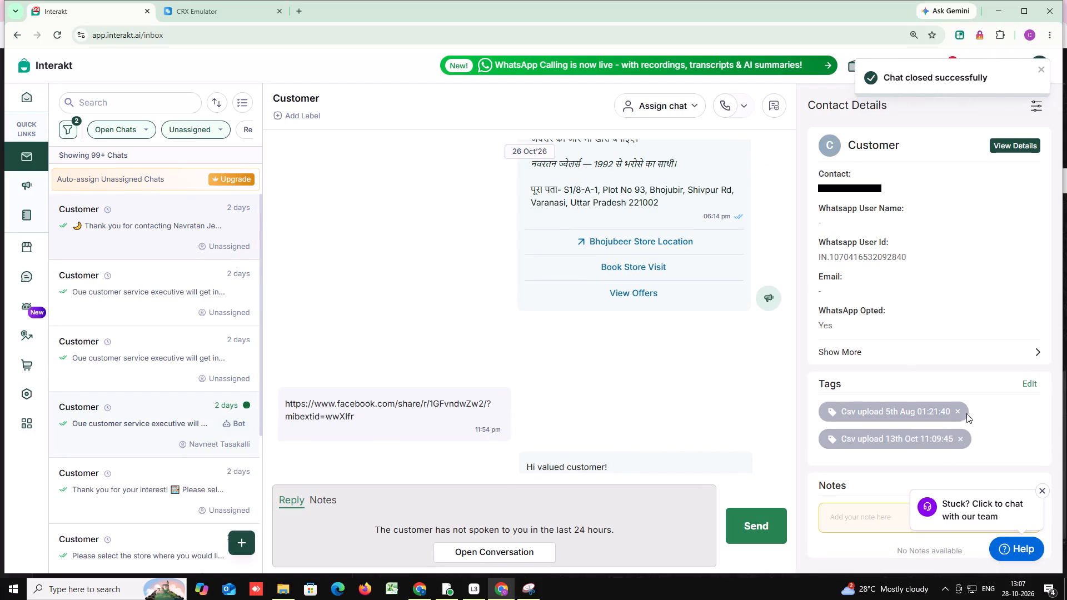
click(958, 411)
scroll(434, 277, up, 9)
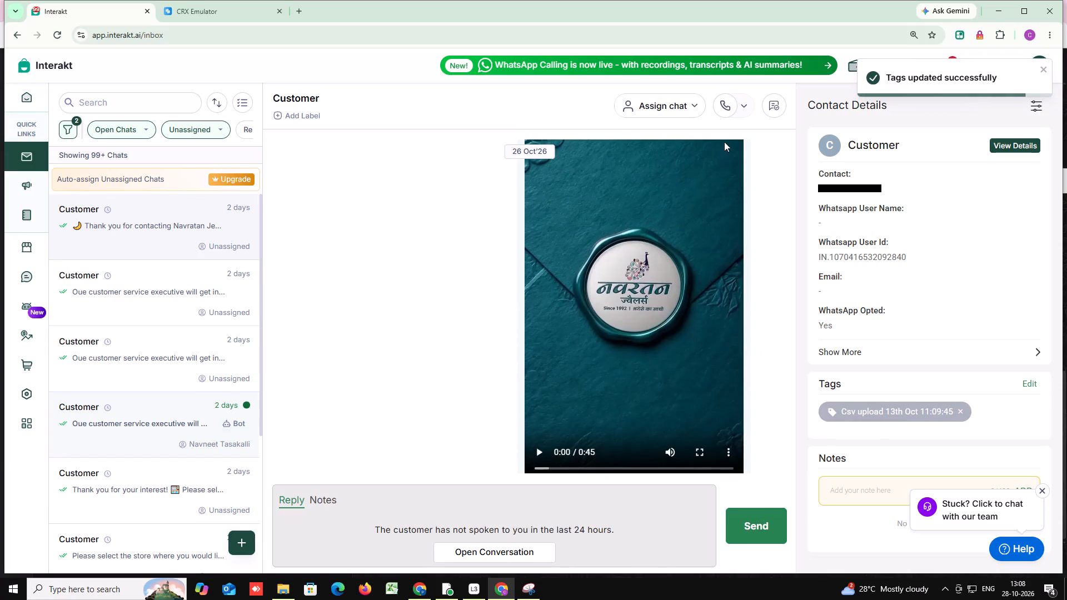
click(776, 104)
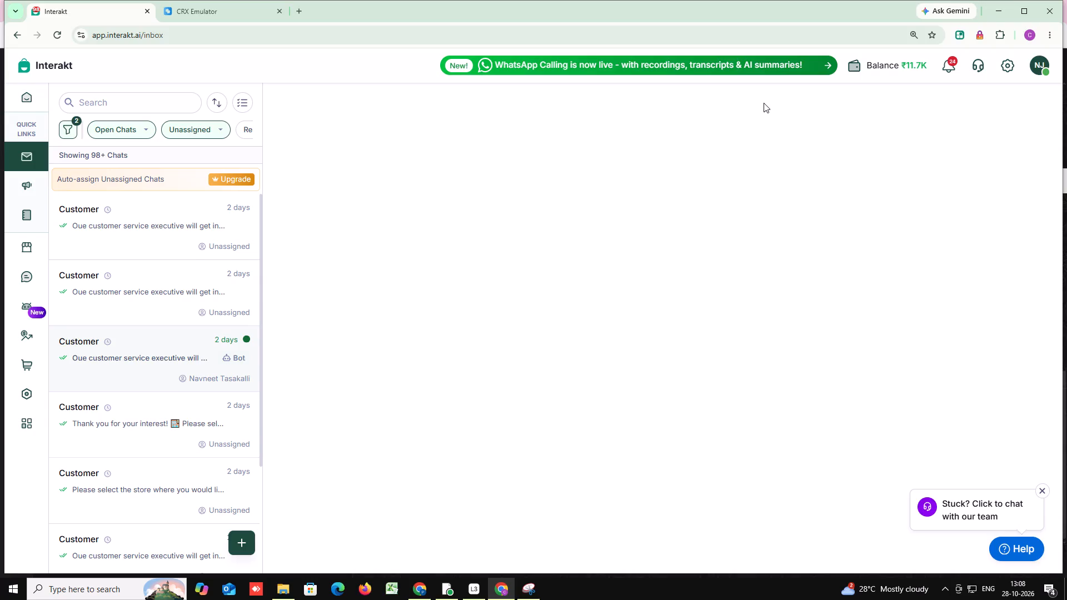
Open the first remaining chat and capture the 11:45 pm "Book Store Visit" and "View Offers" replies with the contact details in Snipping Tool.
click(98, 231)
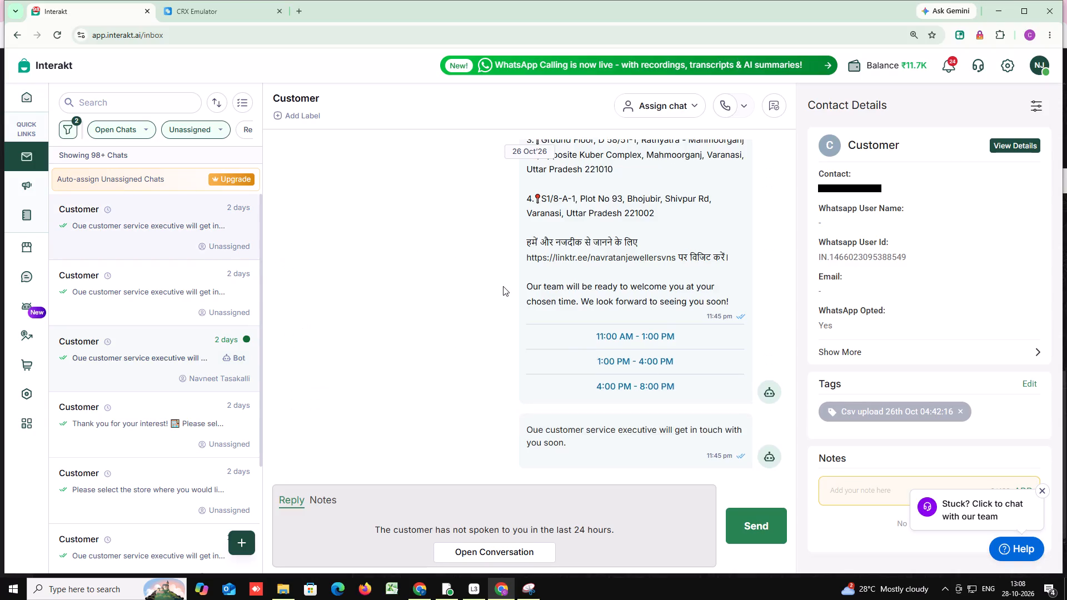
scroll(503, 286, up, 9)
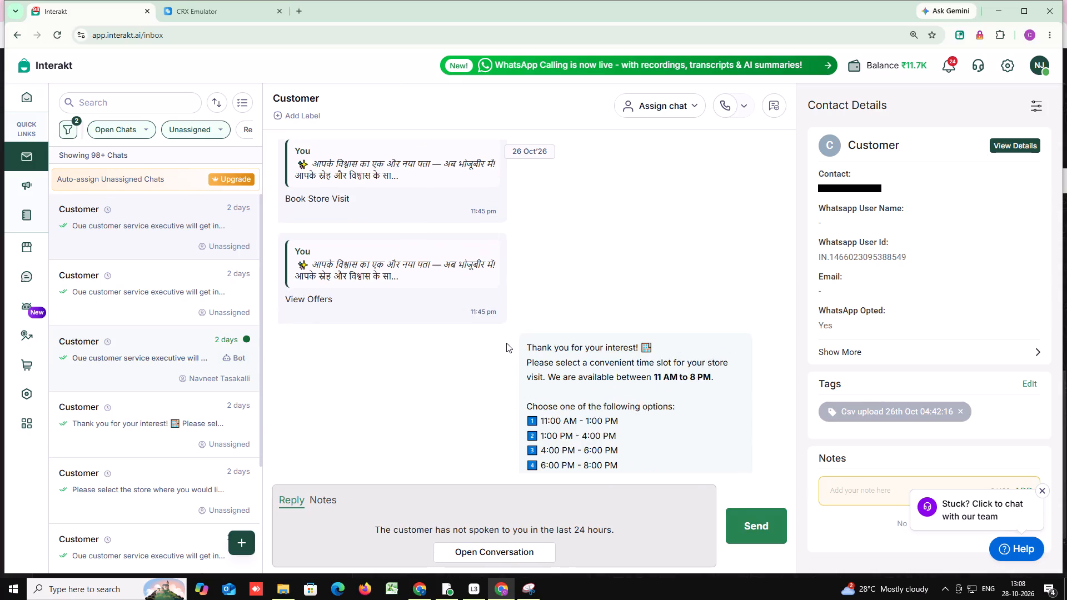
click(525, 594)
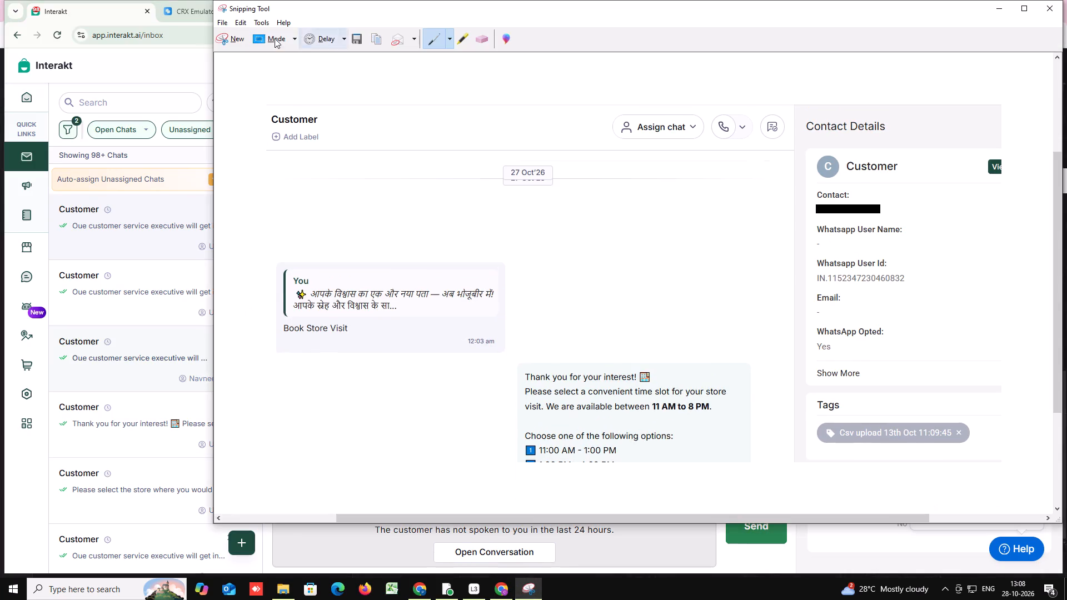
click(236, 39)
drag(260, 84, 979, 427)
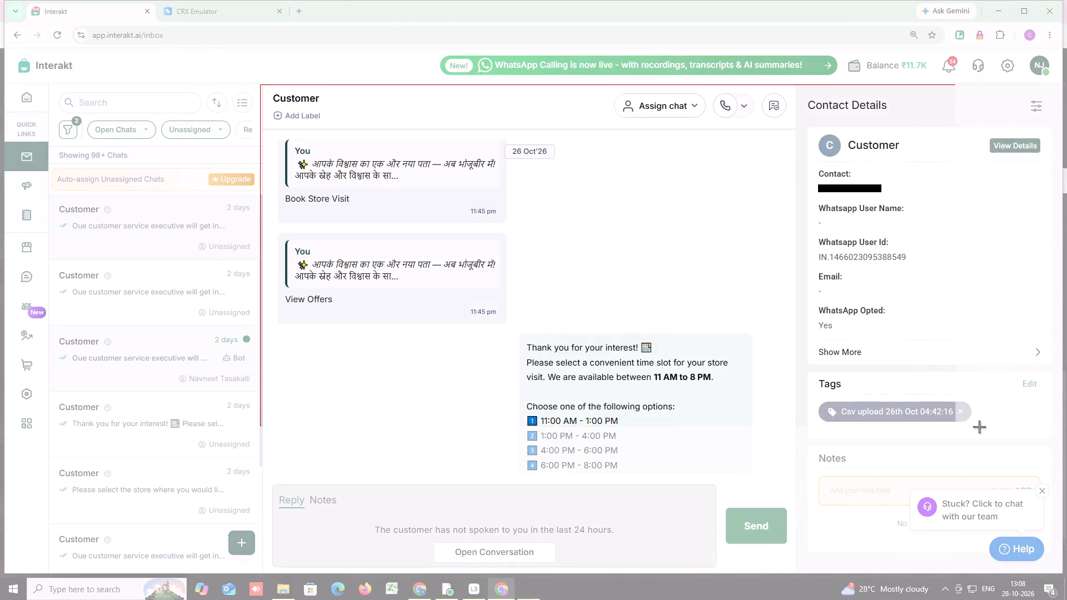
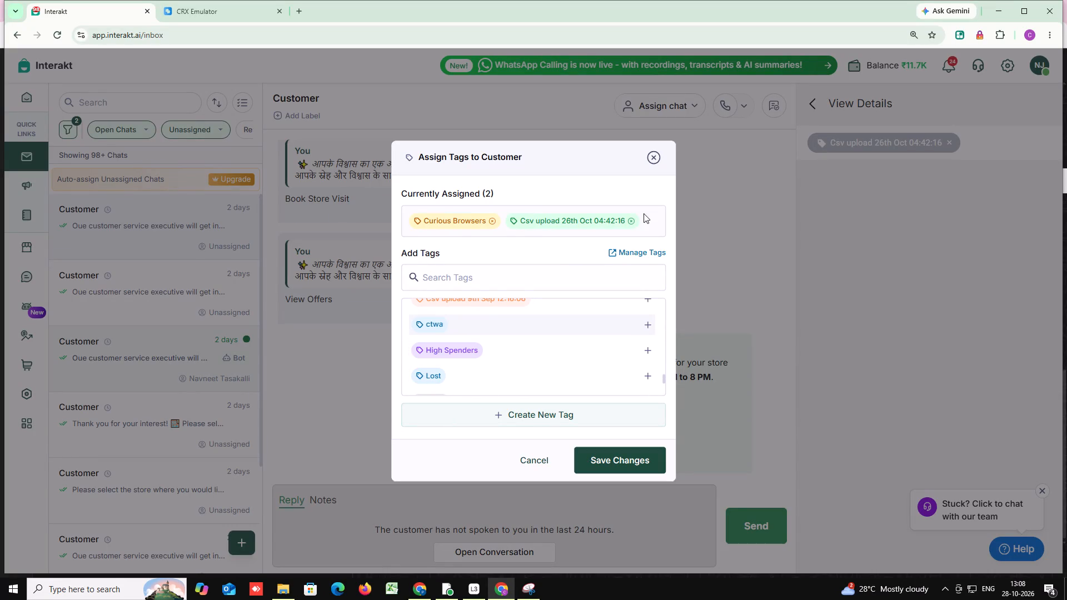
Remove the "Csv upload 26th Oct 04:42:16" tag while keeping "Curious Browsers", save the tag changes, and close the chat.
click(627, 224)
click(608, 457)
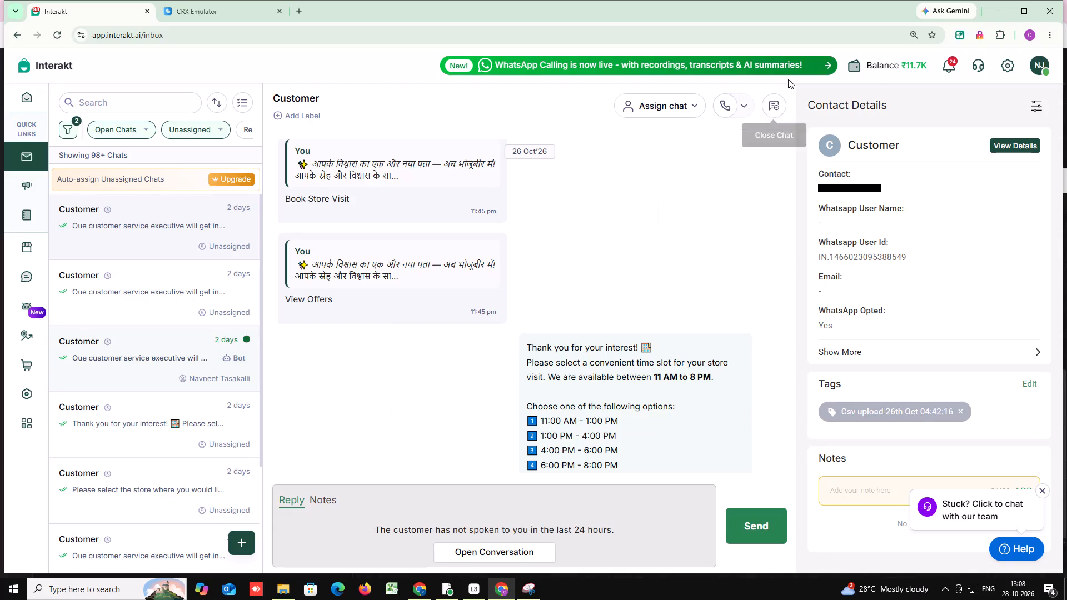
click(770, 107)
Open the first remaining chat and remove the contact's "Csv upload 5th Aug 01:21:40" tag.
click(144, 238)
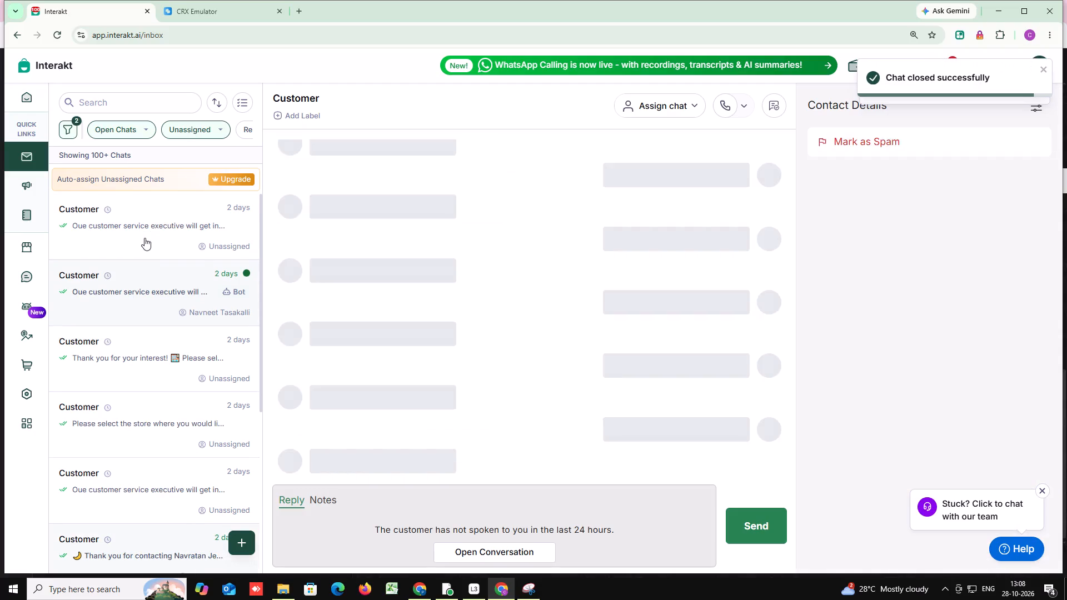
click(144, 238)
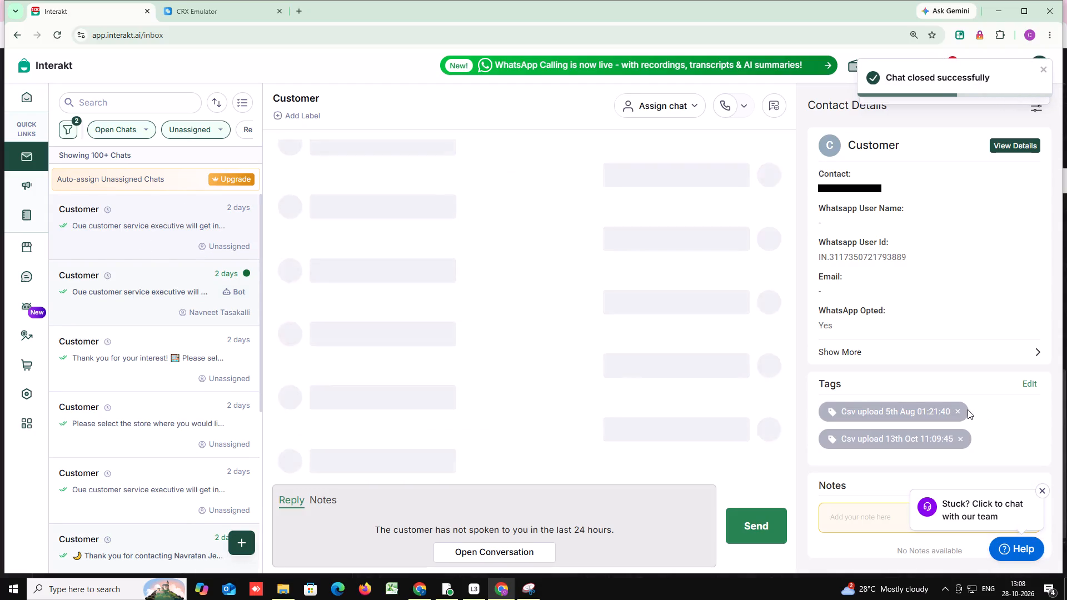
click(957, 411)
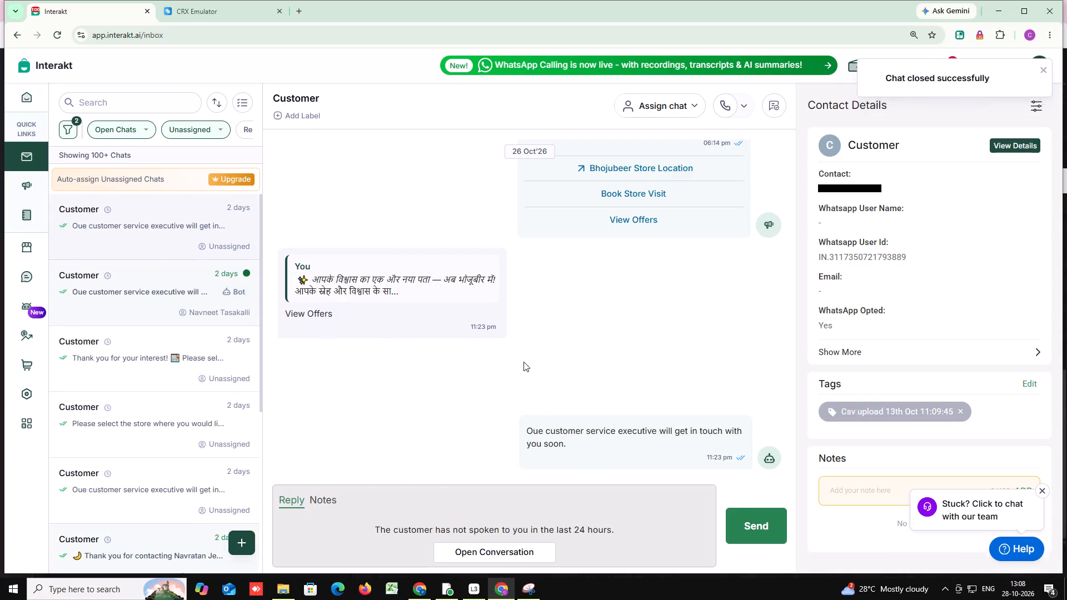
Capture the 11:23 pm "View Offers" reply together with the contact details in Snipping Tool.
click(531, 591)
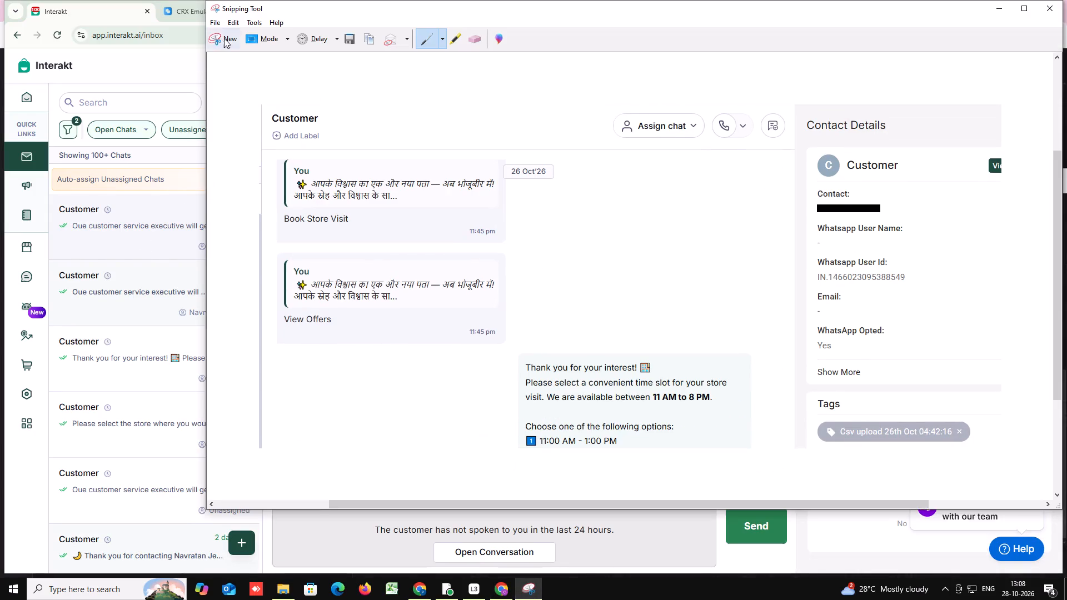
click(224, 38)
drag(264, 82, 957, 378)
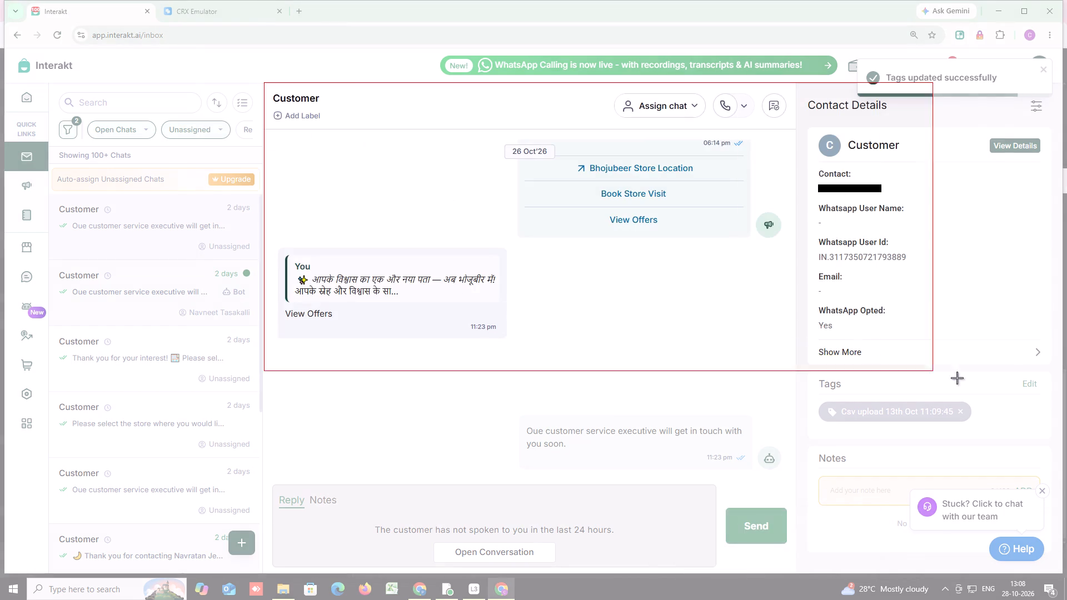
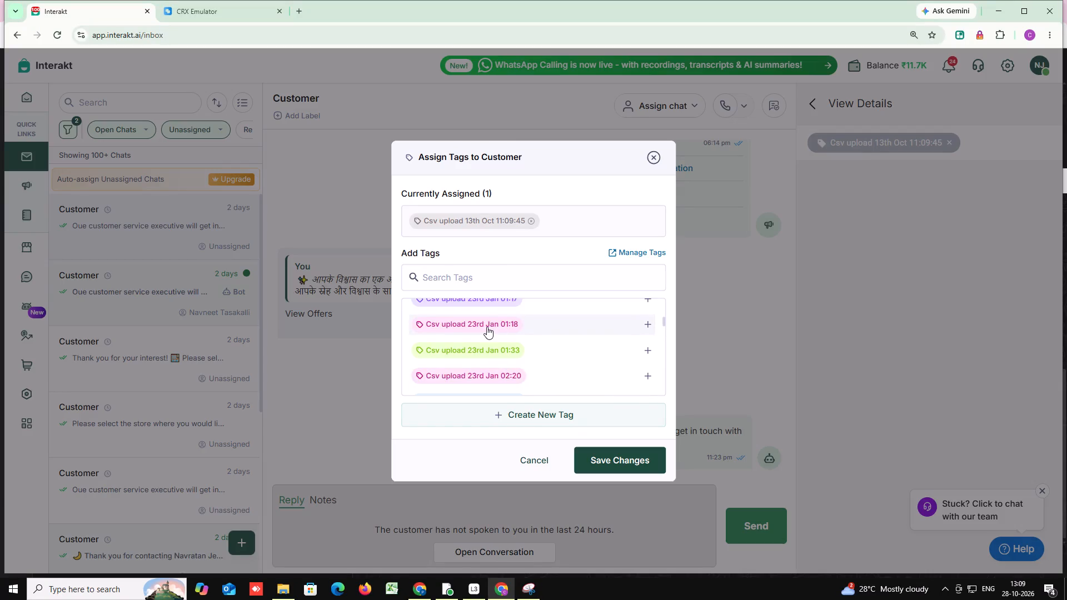
Replace the contact's "Csv upload 13th Oct 11:09:45" tag with "Curious Browsers", save the tag changes, and close the chat.
scroll(487, 327, down, 4)
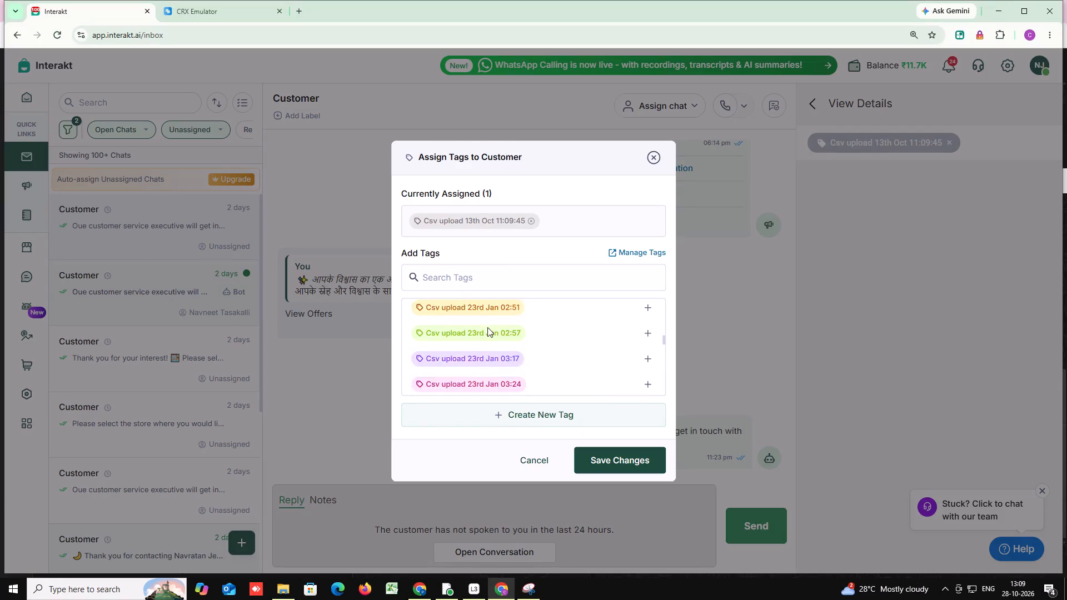
scroll(487, 327, down, 4)
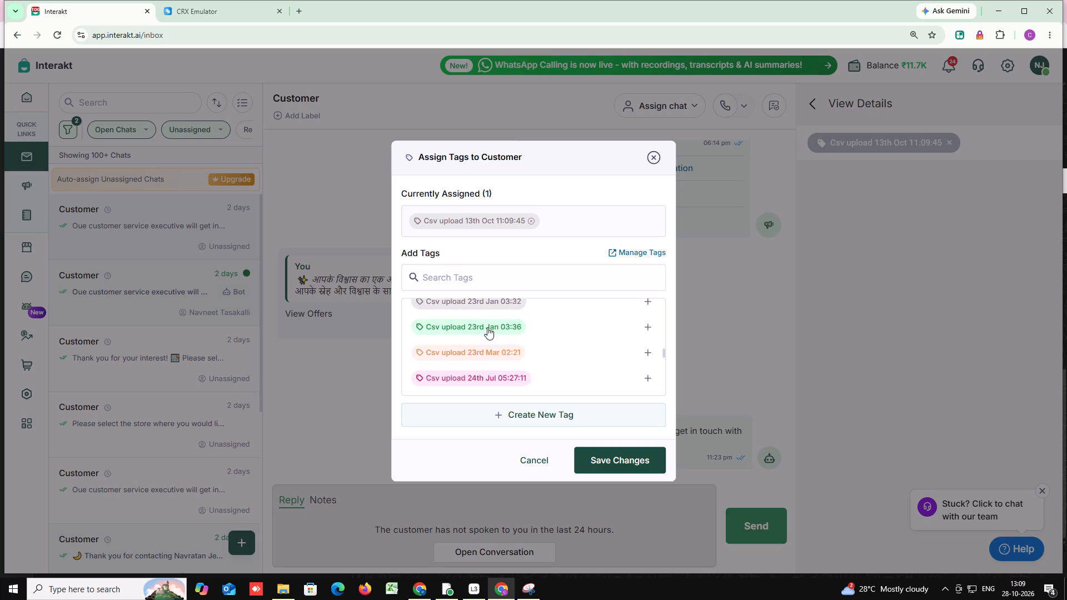
scroll(487, 327, down, 3)
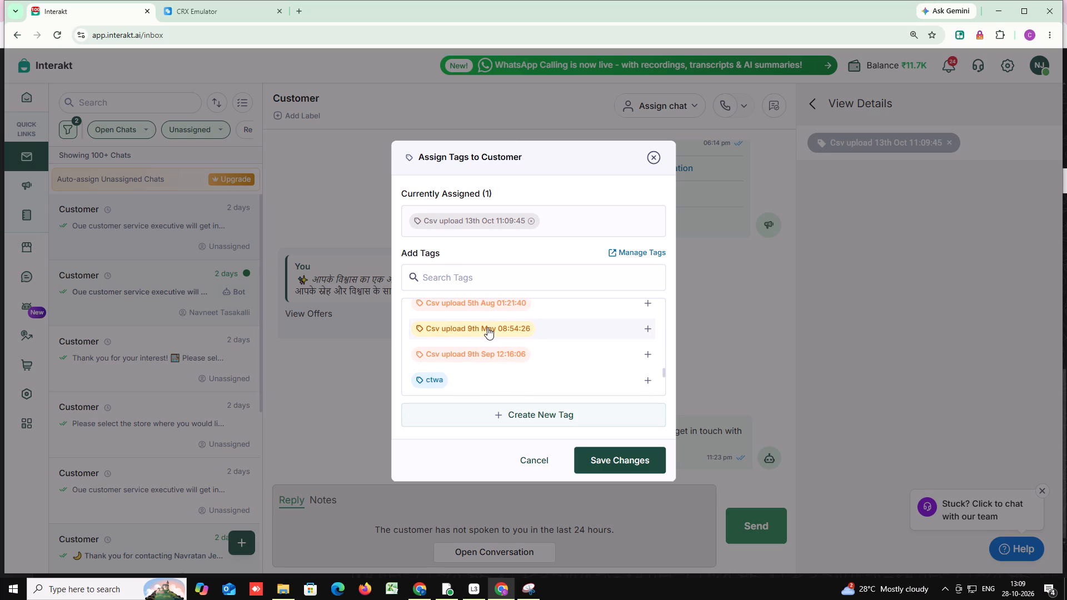
scroll(487, 331, down, 2)
scroll(488, 328, up, 1)
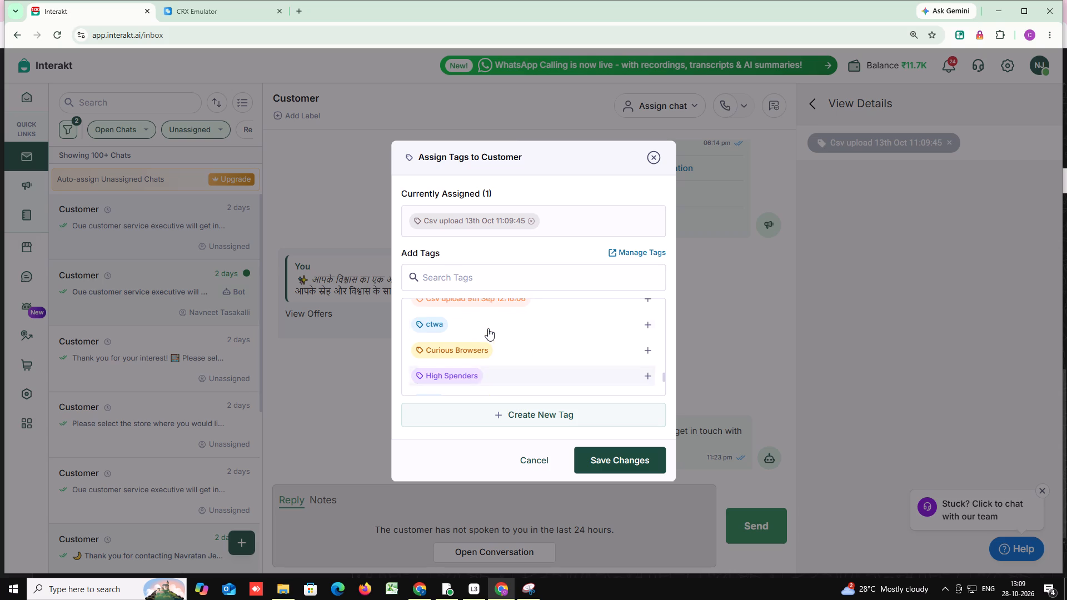
click(478, 350)
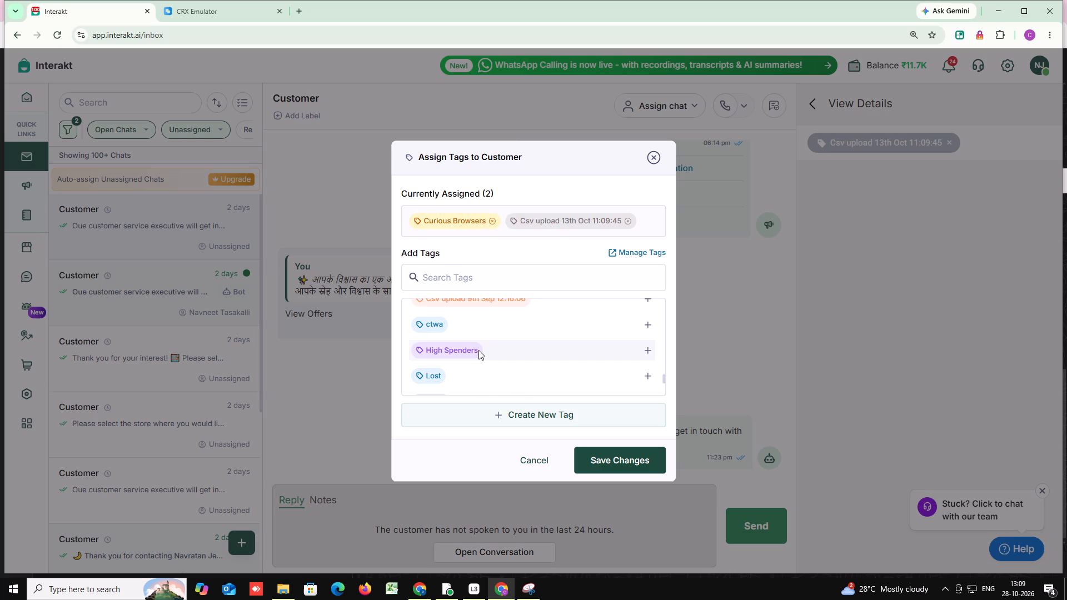
click(626, 223)
click(611, 459)
click(771, 102)
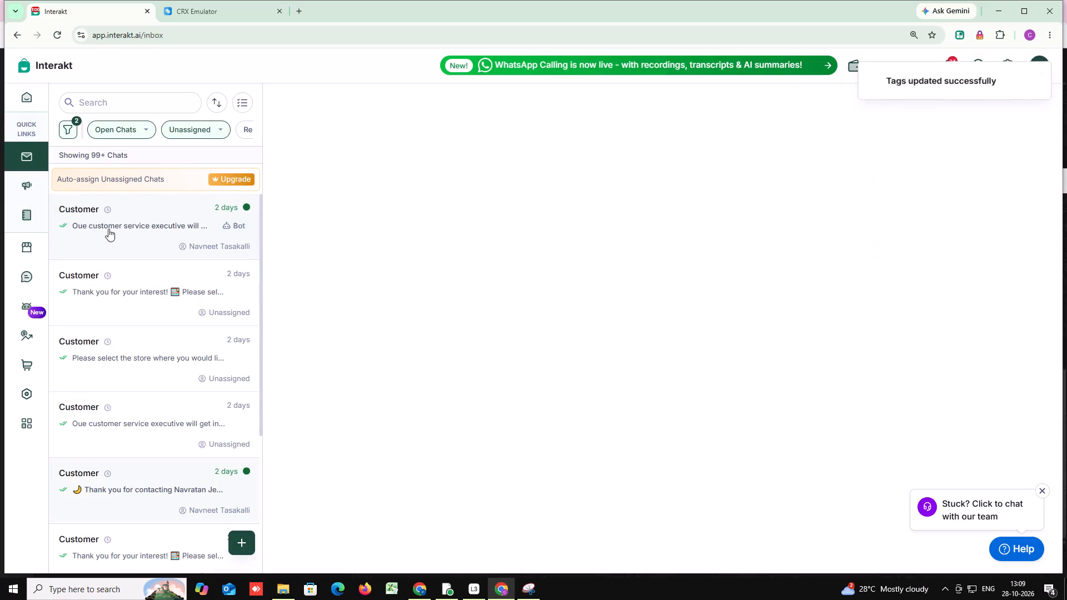
Open the first remaining chat and remove the contact's "Csv upload 23rd Mar 02:21" and "Csv upload 13th Oct 11:09:45" tags.
click(108, 229)
click(108, 229)
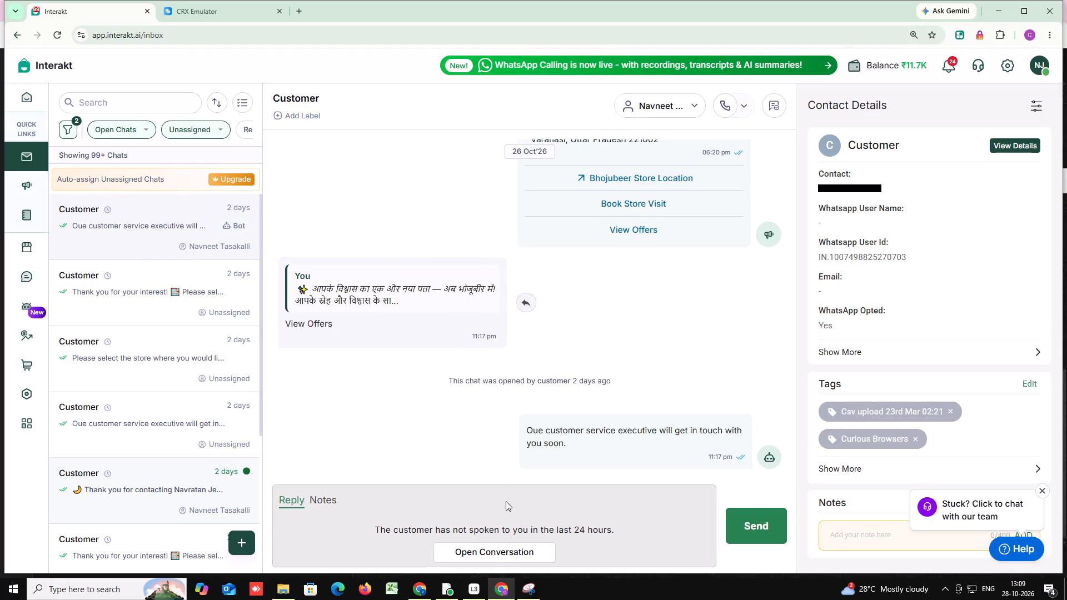
click(952, 411)
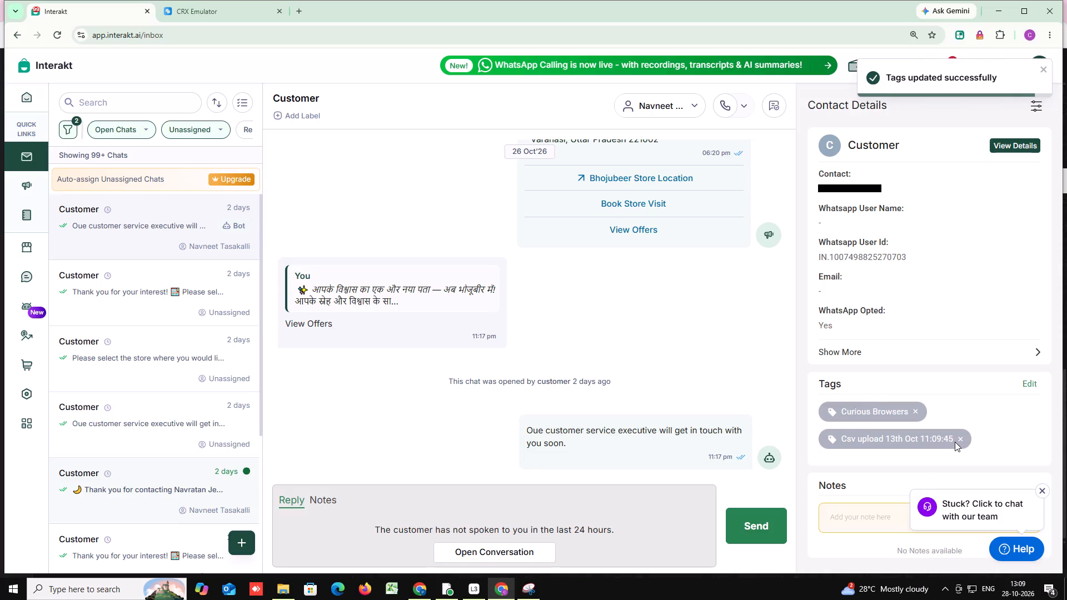
click(959, 440)
Capture the 11:17 pm "View Offers" reply together with the contact details in Snipping Tool.
click(527, 590)
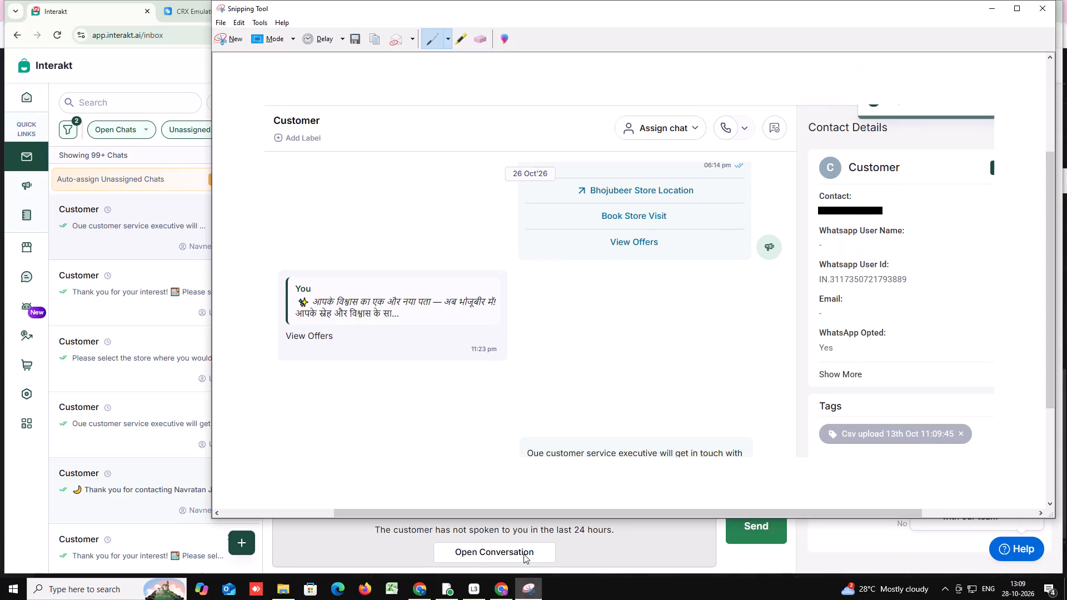
click(232, 37)
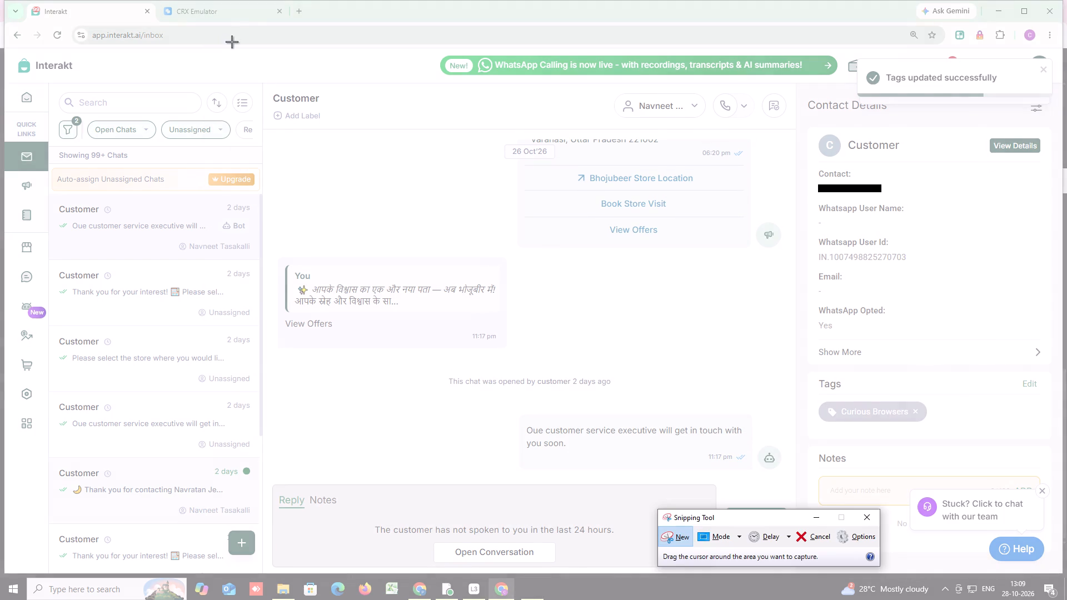
drag(265, 84, 1016, 456)
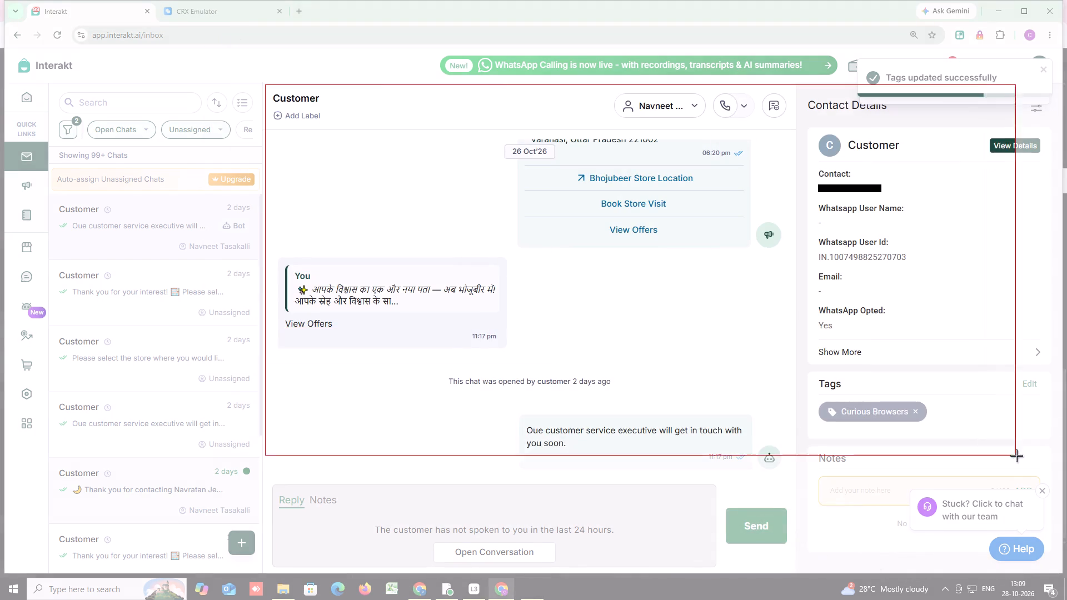
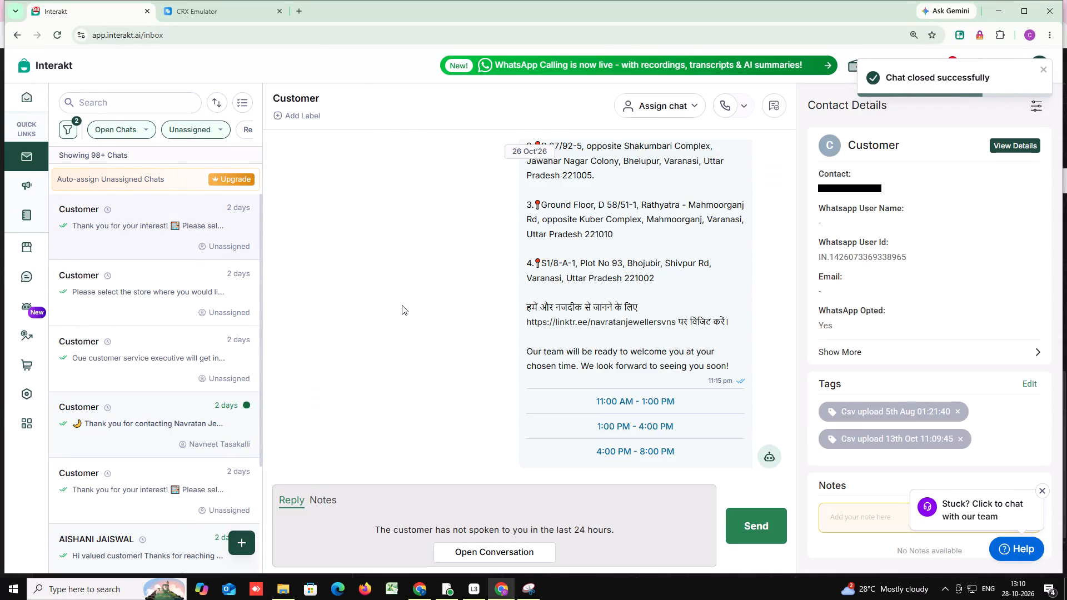
Bring up the customer's reply in the open chat and remove the contact's "Csv upload 5th Aug 01:21:40" tag.
scroll(402, 305, up, 10)
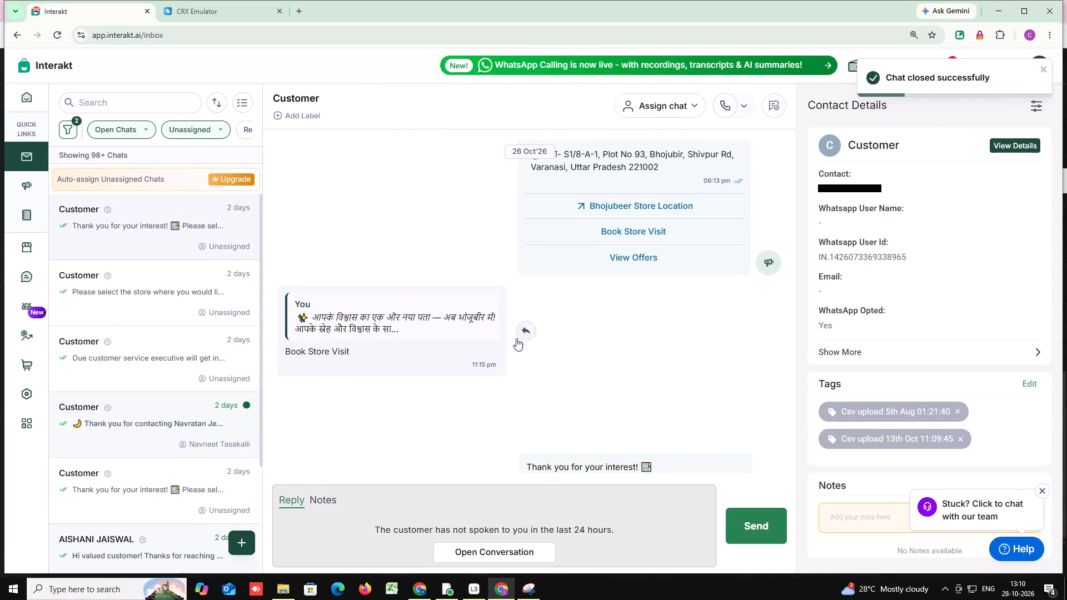
click(960, 409)
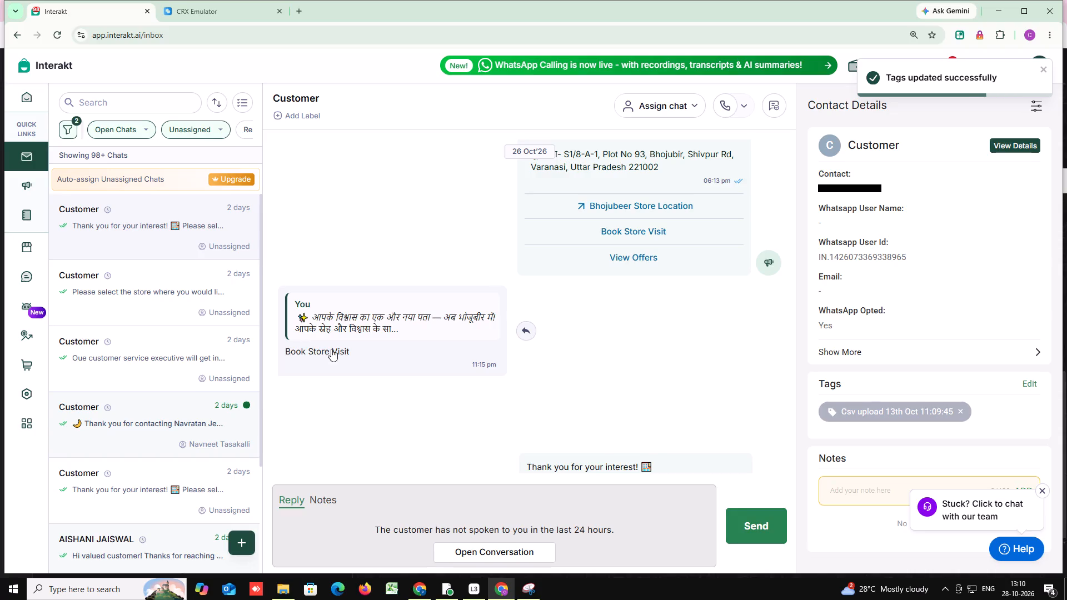
Capture the 11:15 pm "Book Store Visit" reply together with the contact details in a new Snipping Tool snip.
click(527, 588)
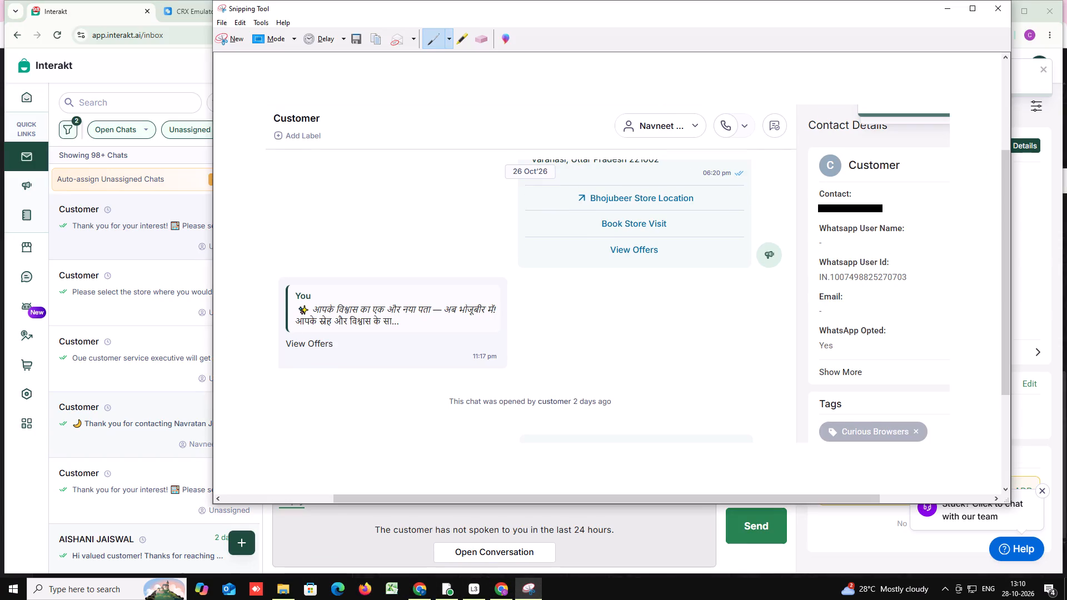
click(229, 37)
drag(263, 82, 295, 160)
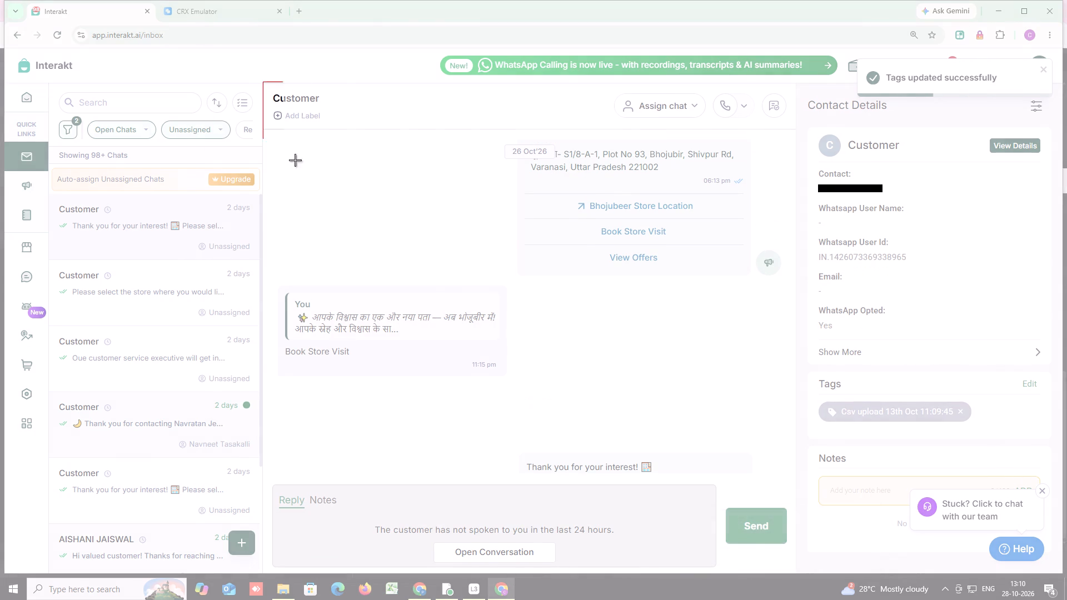
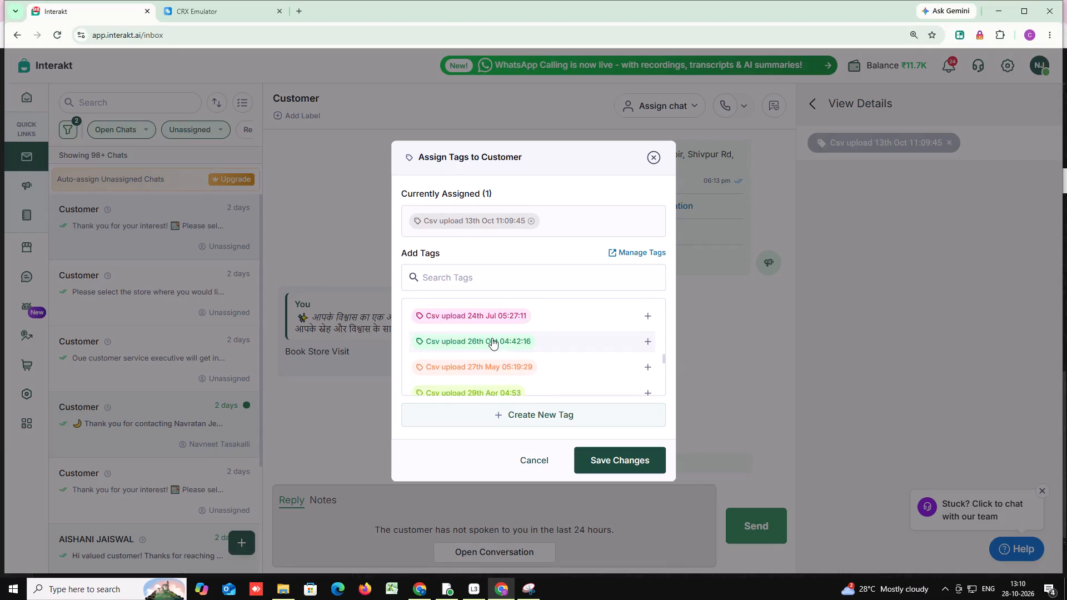
Replace the contact's "Csv upload 13th Oct 11:09:45" tag with the "Curious Browsers" tag and save the assignment.
scroll(492, 338, down, 4)
scroll(492, 338, up, 1)
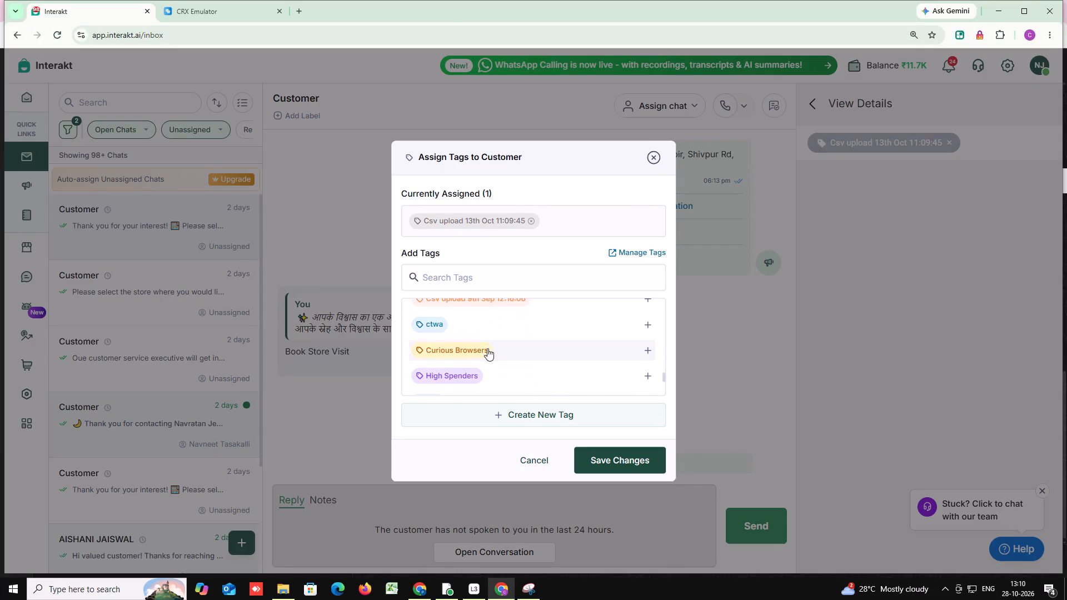
click(487, 348)
click(630, 227)
click(625, 217)
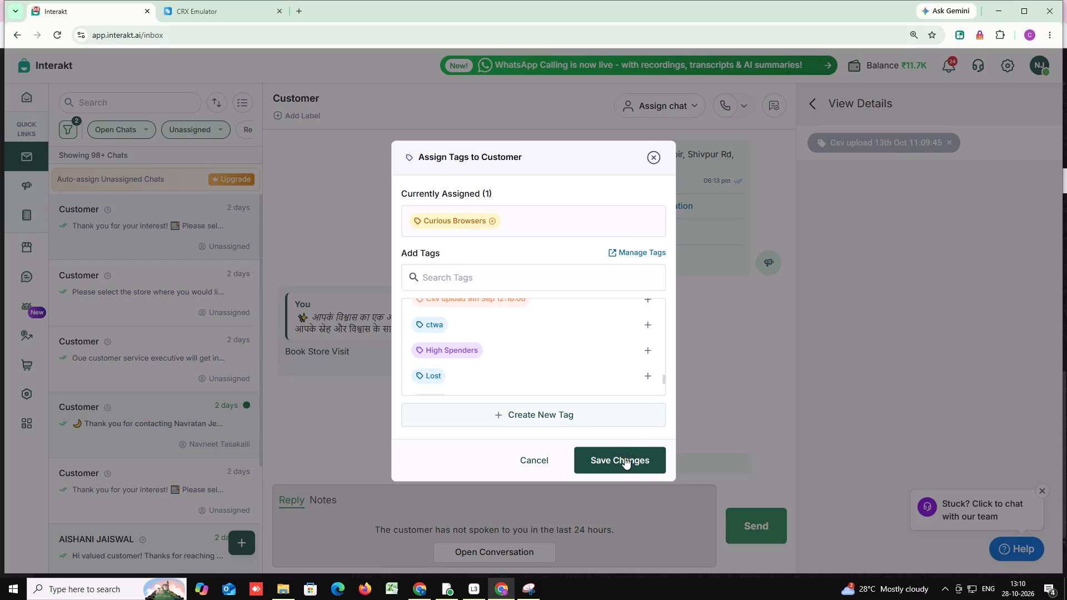
click(625, 457)
Close the newly tagged customer's chat.
click(769, 109)
Open the first unassigned chat and snip its 09:52 pm "Book Store Visit" reply together with the contact details in Snipping Tool.
click(157, 234)
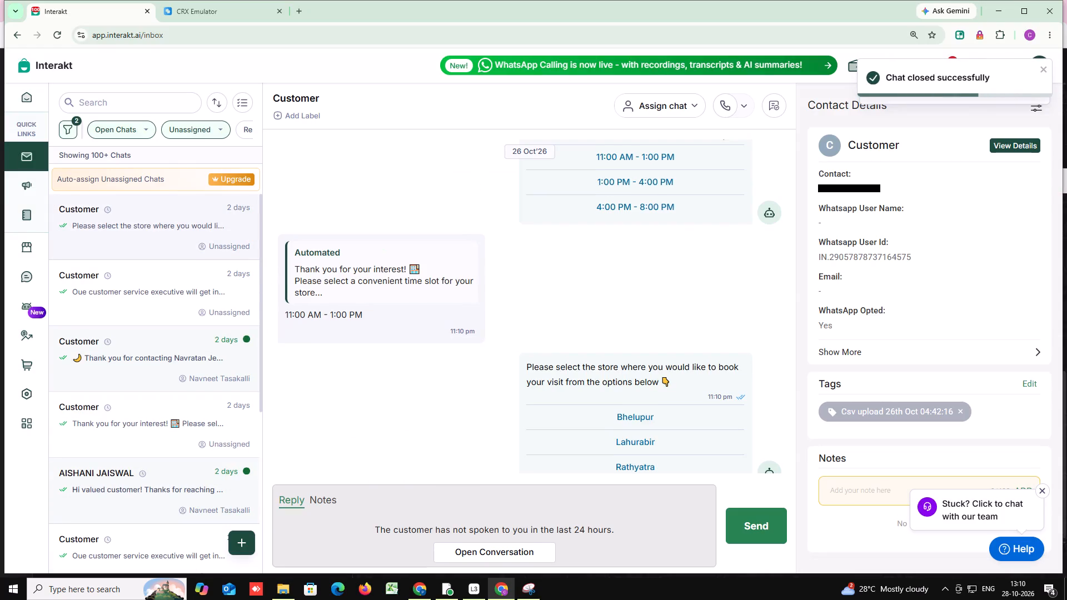
scroll(407, 288, up, 13)
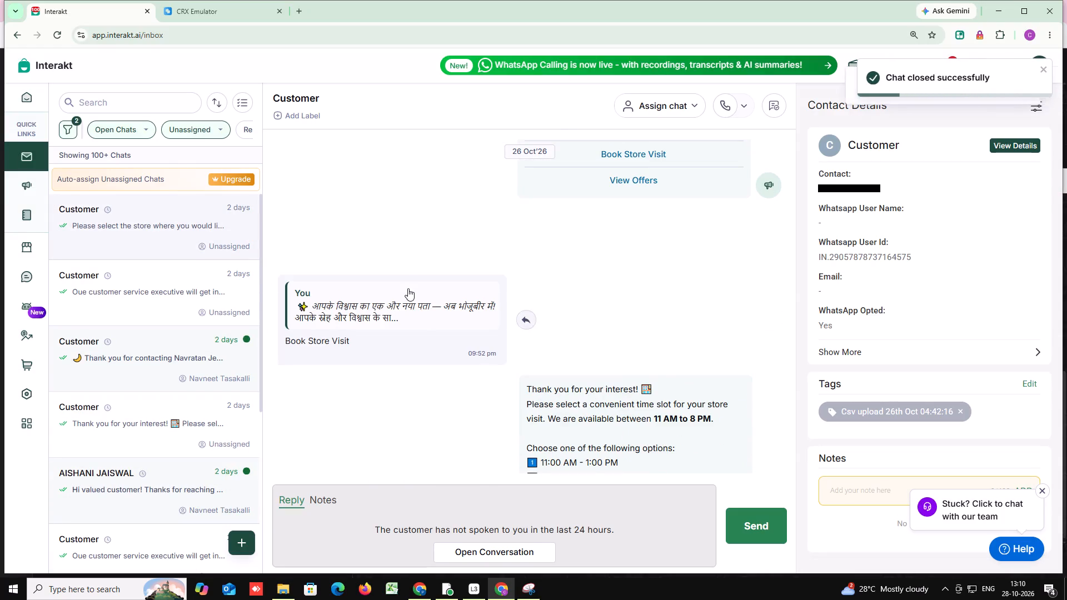
click(531, 594)
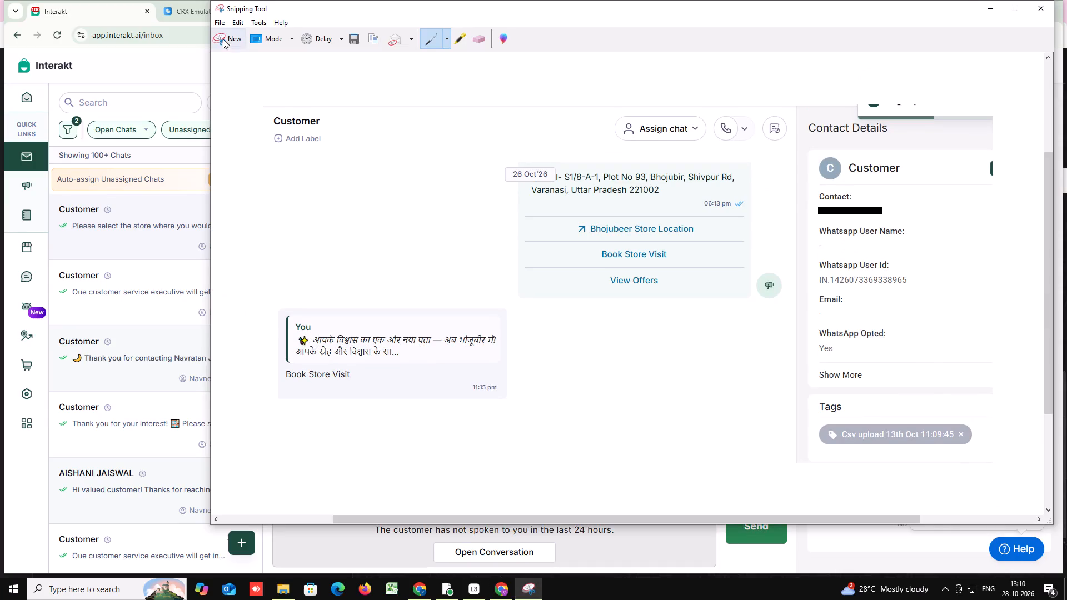
click(224, 37)
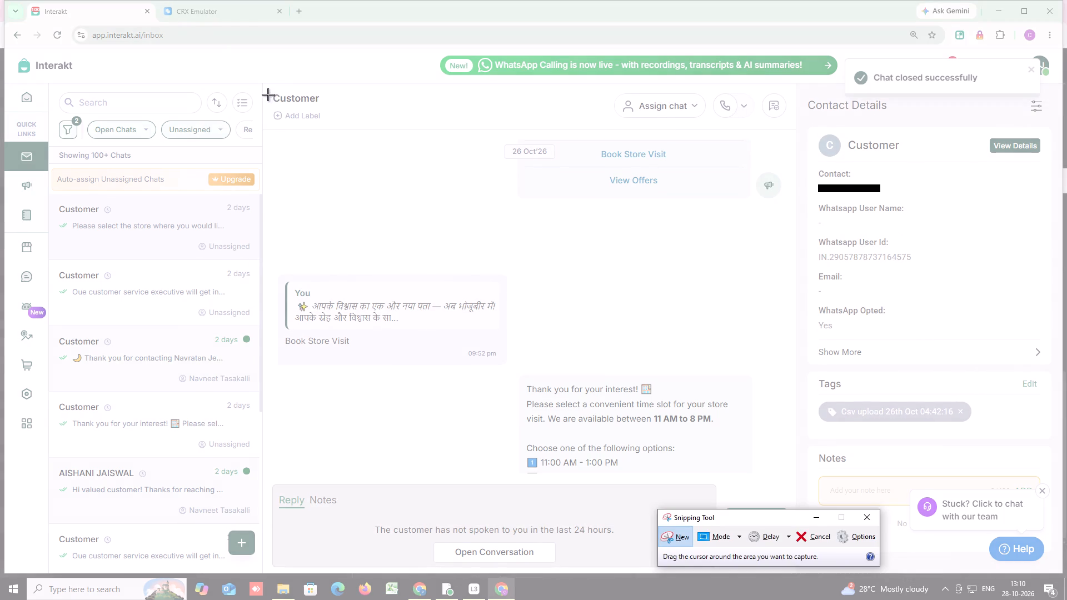
drag(262, 71, 969, 436)
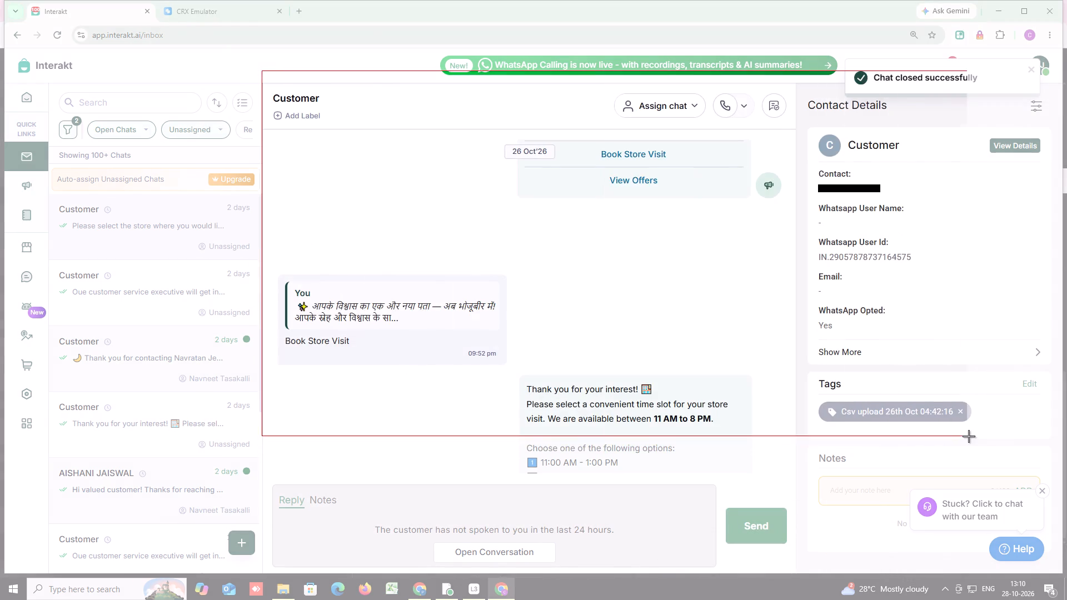
drag(969, 436, 980, 436)
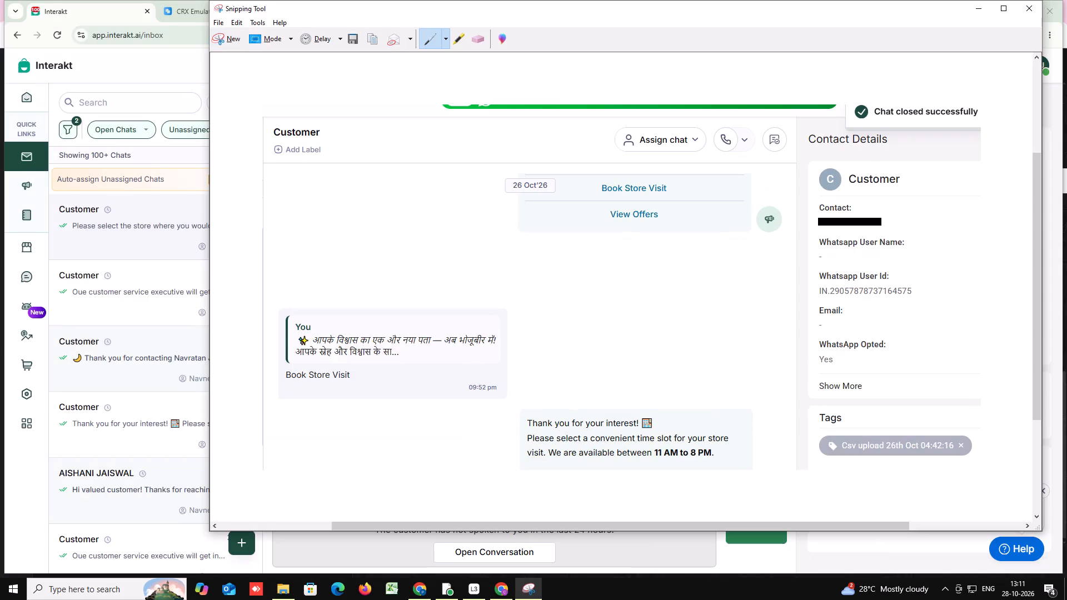
Return to the Interakt inbox in Chrome and look further down the list of open chats.
click(368, 549)
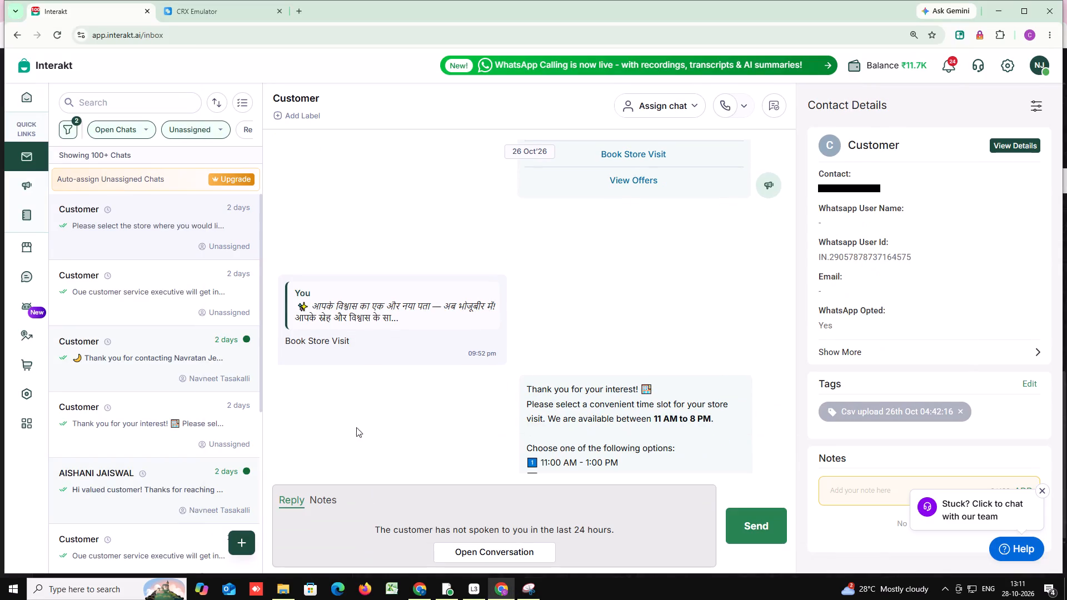
scroll(171, 291, down, 17)
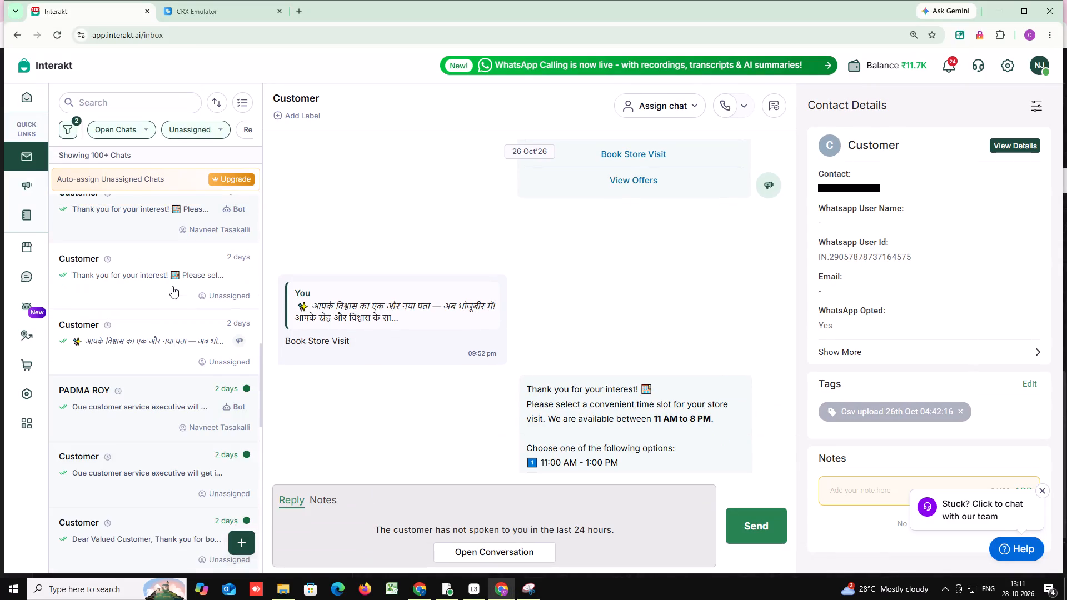
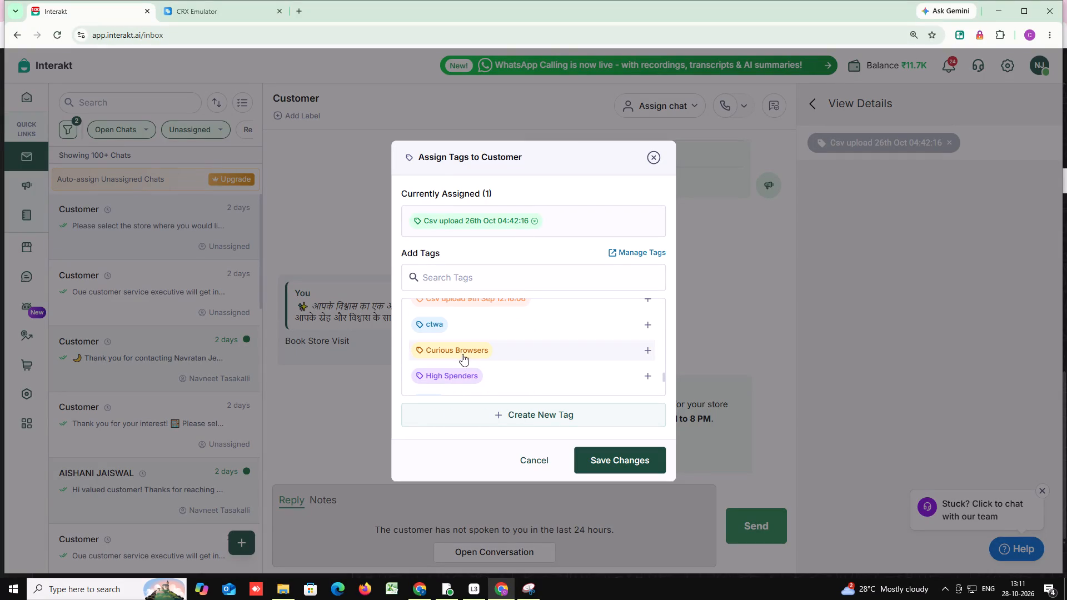
Replace the contact's "Csv upload 26th Oct 04:42:16" tag with the "Curious Browsers" tag and save the assignment.
click(465, 351)
click(633, 221)
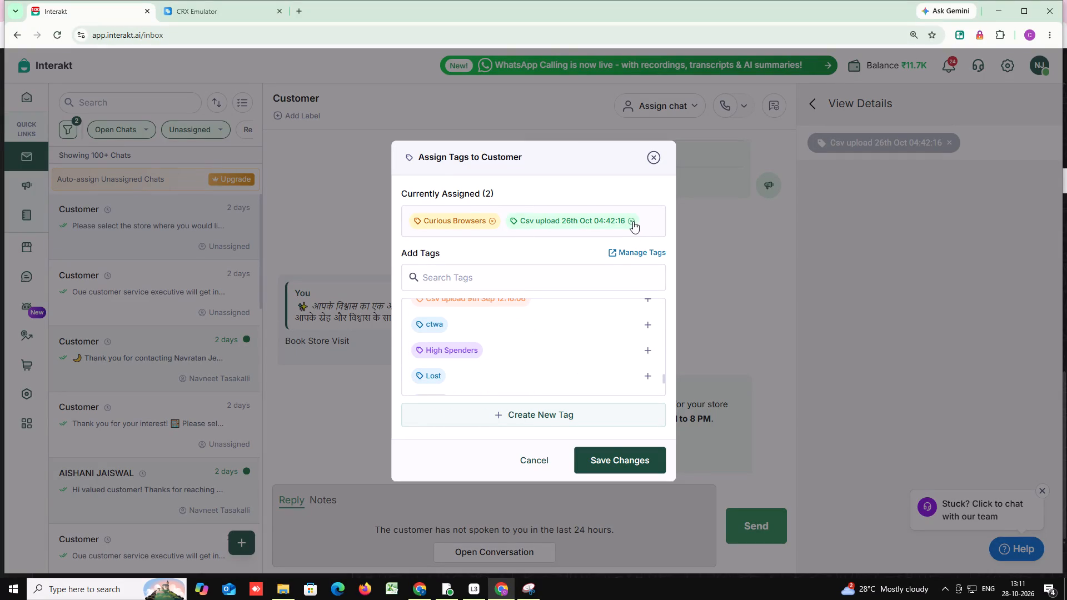
click(606, 456)
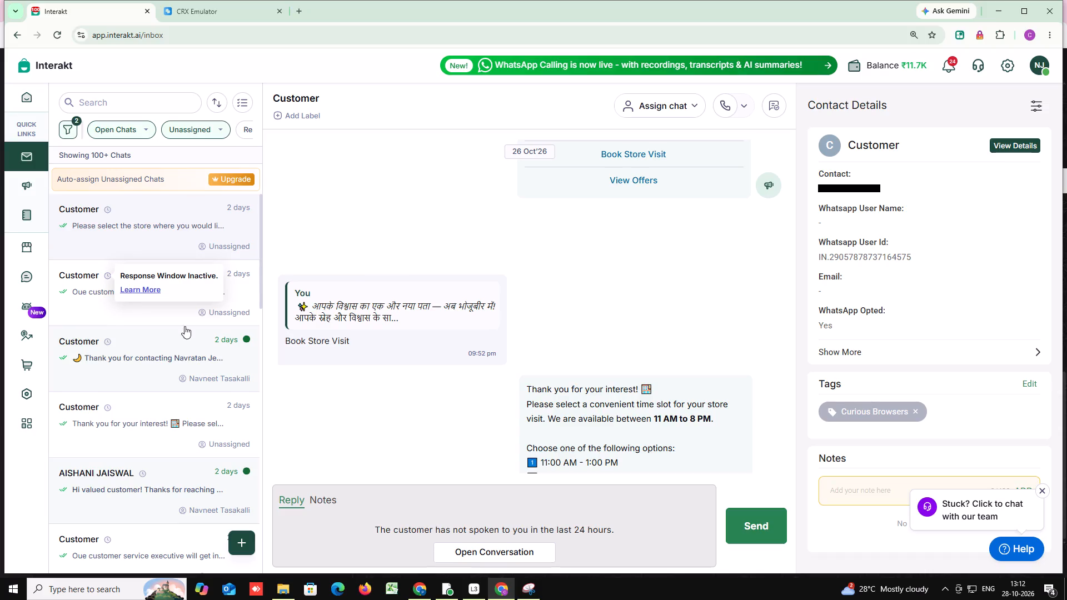
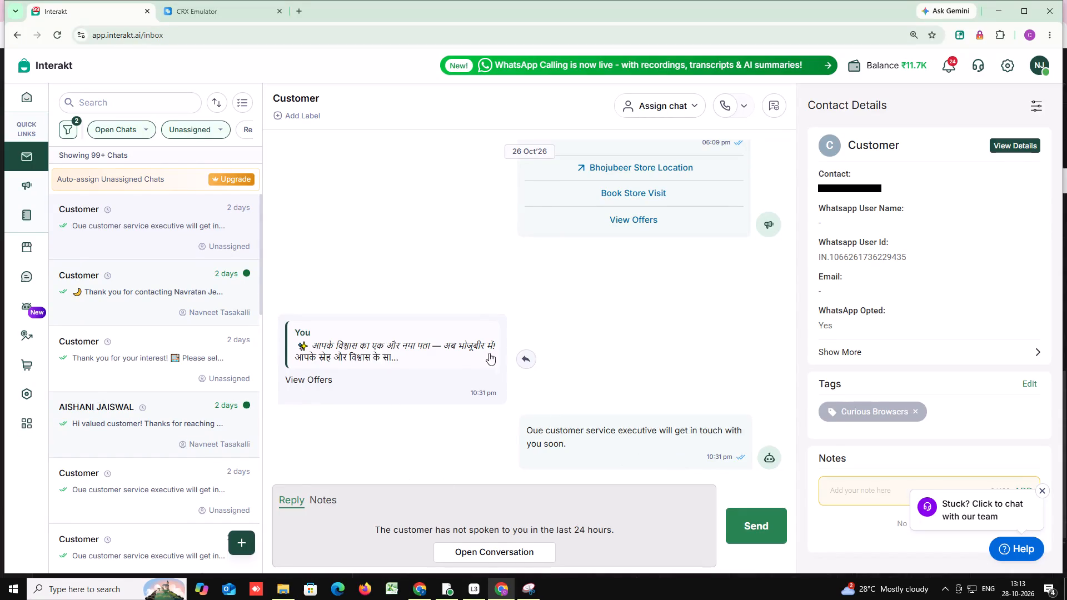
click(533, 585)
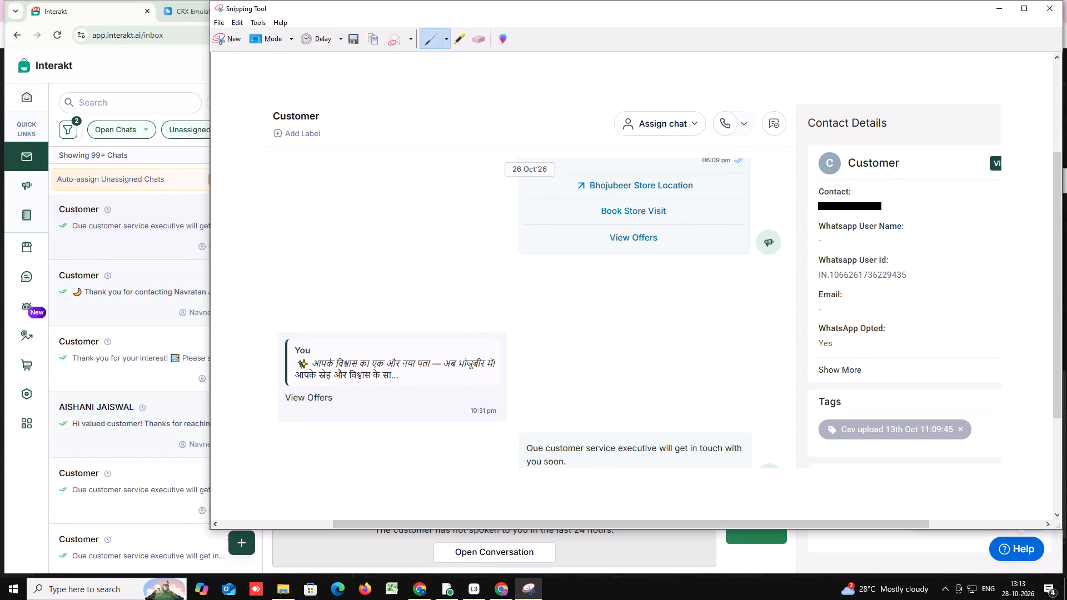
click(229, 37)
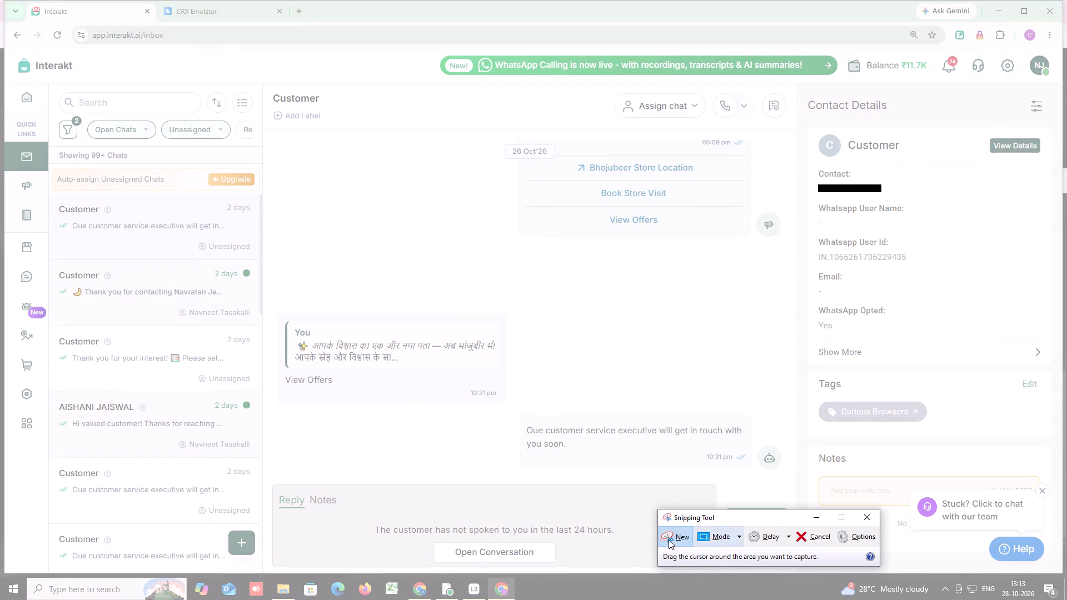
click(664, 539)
Close the open customer chat now tagged "Curious Browsers".
click(773, 107)
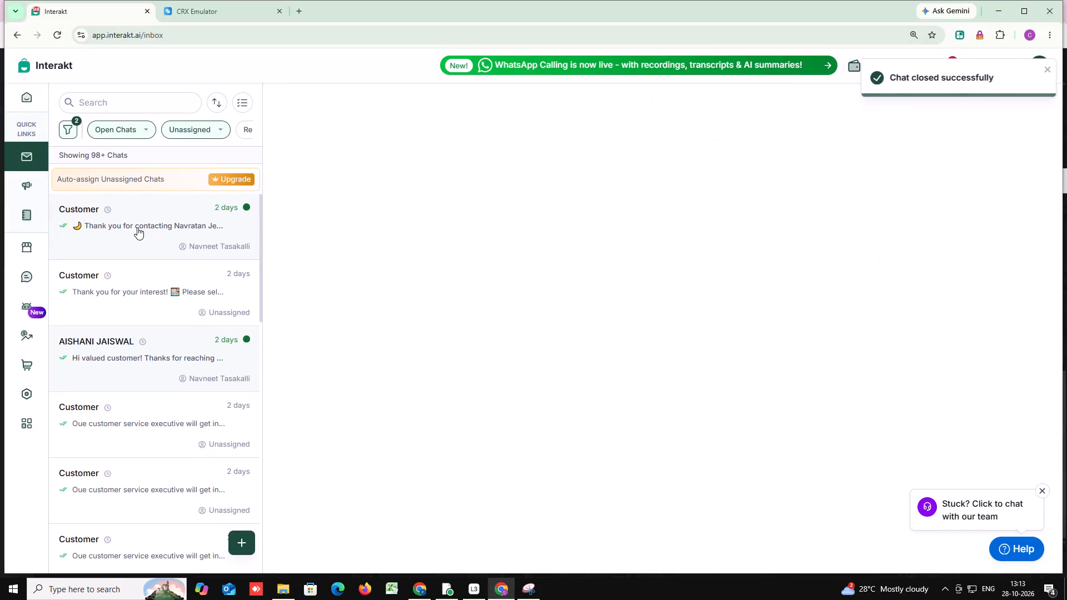
Open the first chat in the list, review the customer's "Wish you all the best" message and earlier history, and close the chat.
click(137, 227)
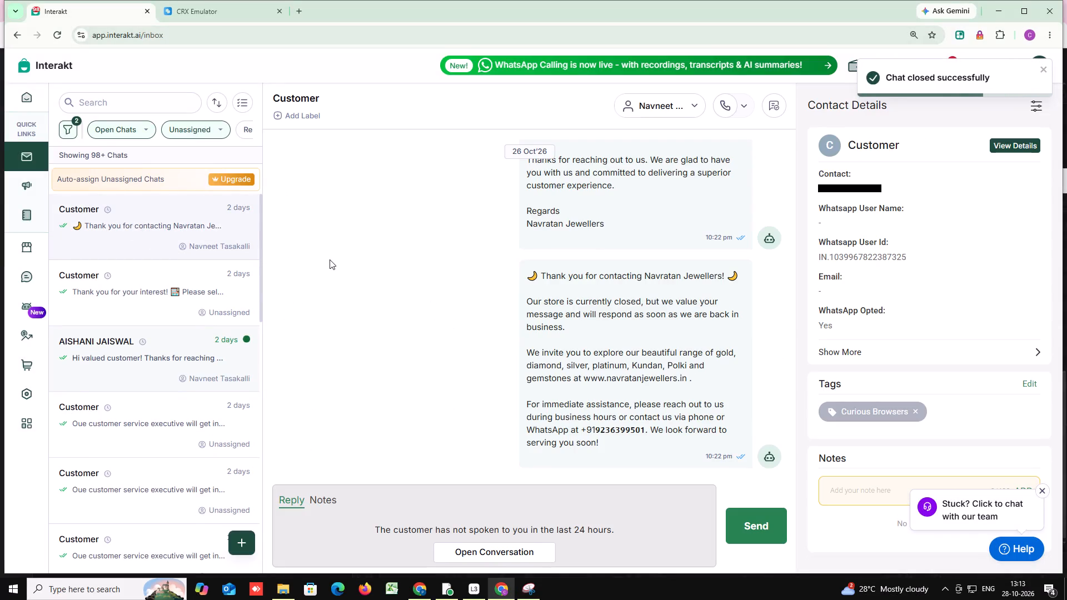
scroll(330, 259, up, 5)
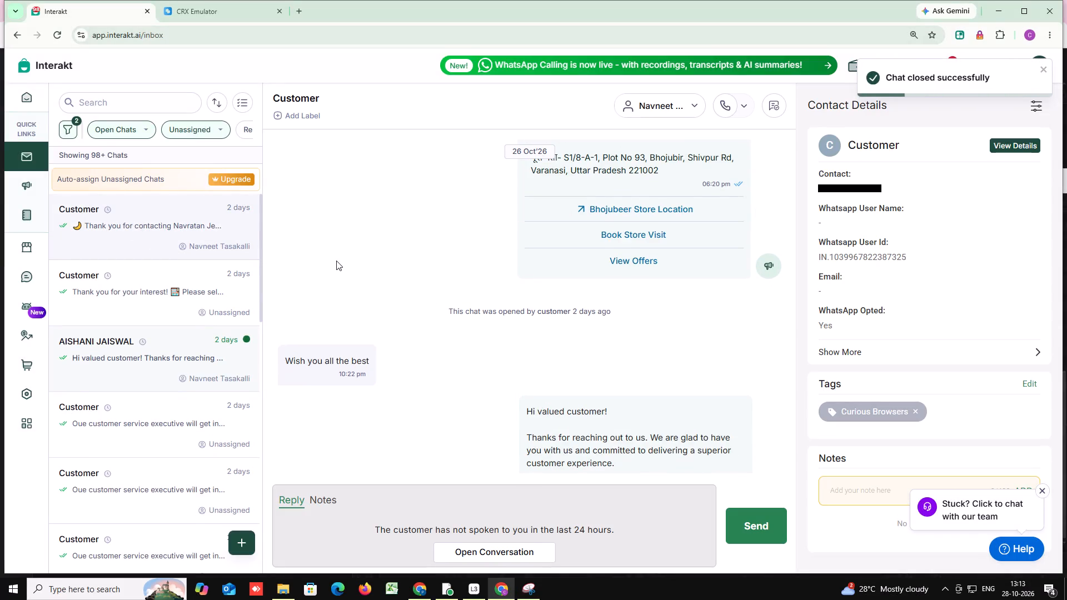
scroll(336, 261, up, 3)
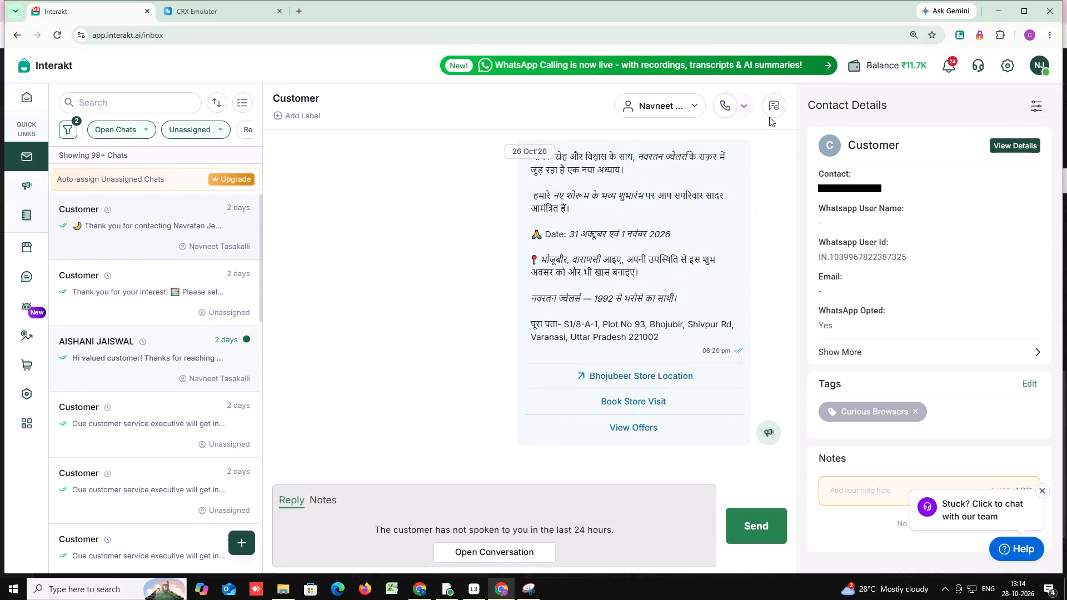
scroll(436, 249, up, 11)
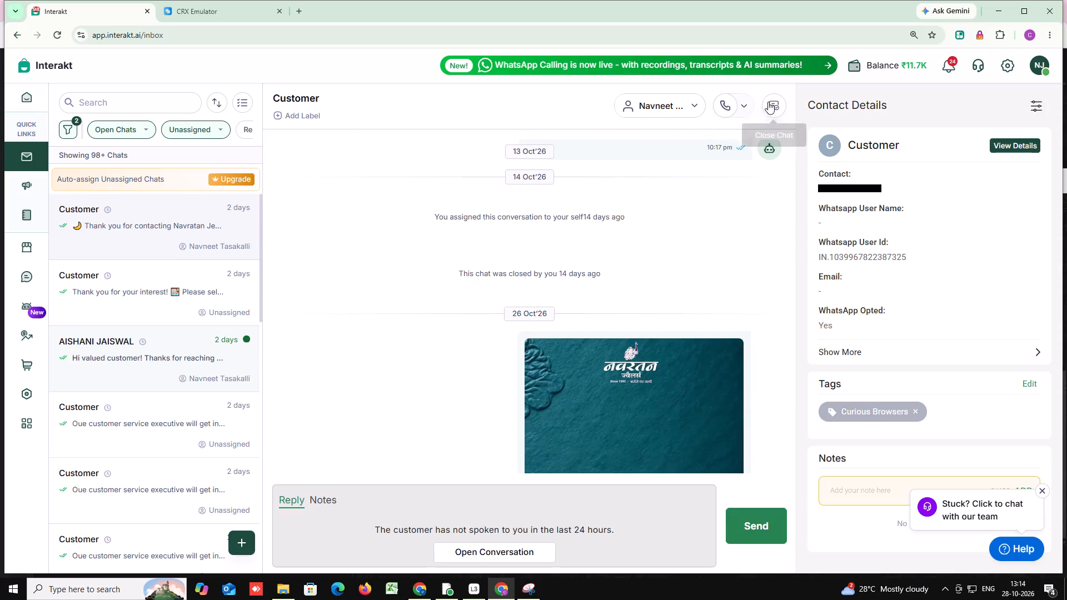
drag(773, 104, 764, 108)
Open the unassigned chat with the "Thank you for your interest!" reply and remove the customer's "Csv upload 5th Aug 01:21:40" tag.
click(130, 229)
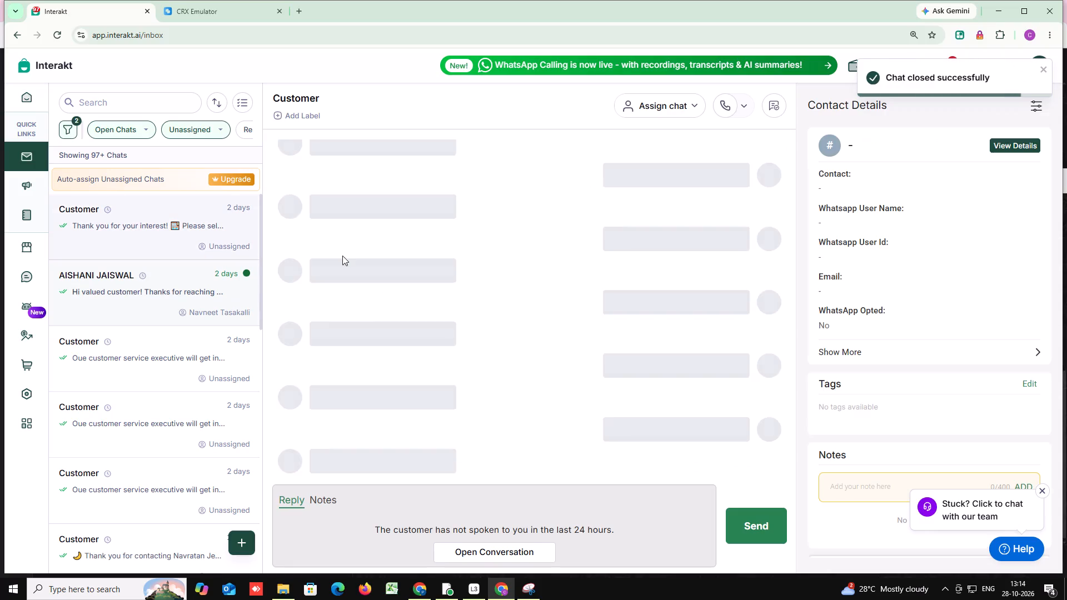
scroll(383, 301, up, 7)
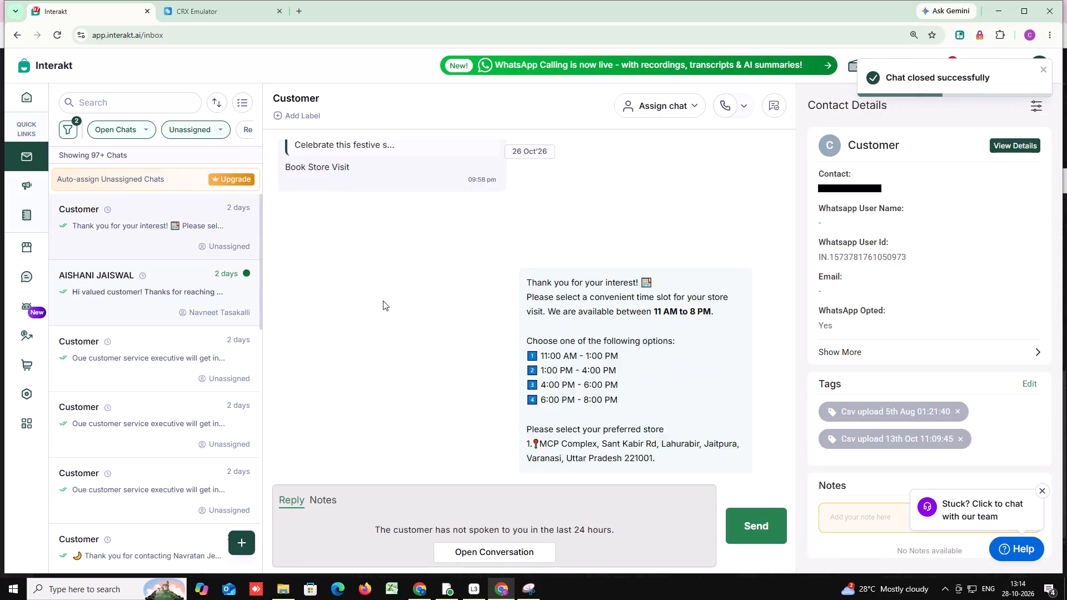
scroll(383, 301, up, 3)
click(960, 410)
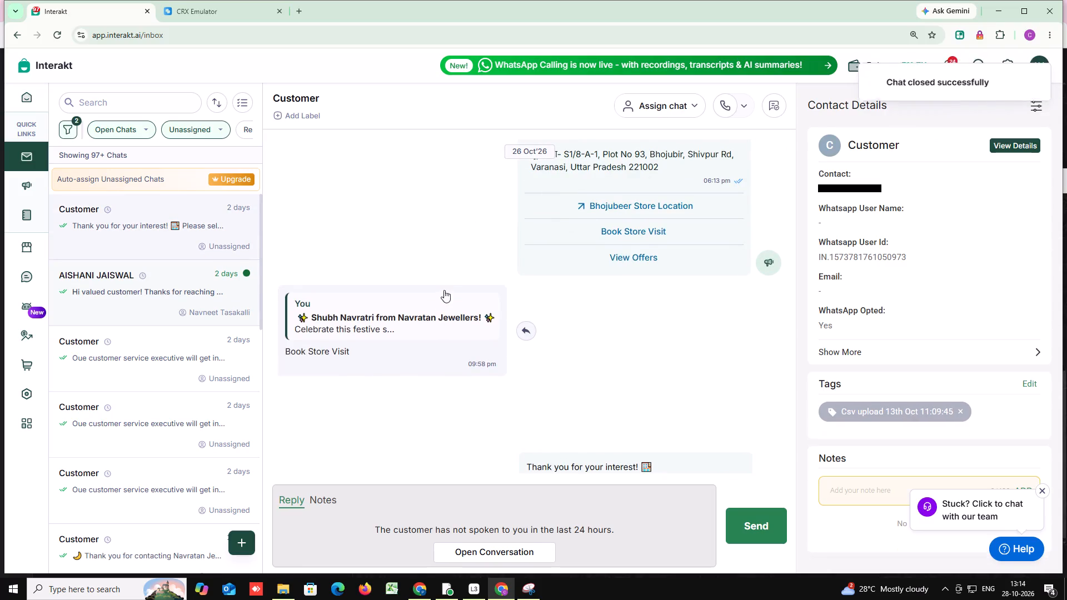
Capture the customer's "Book Store Visit" response in the chat with Snipping Tool.
scroll(444, 290, down, 1)
click(532, 589)
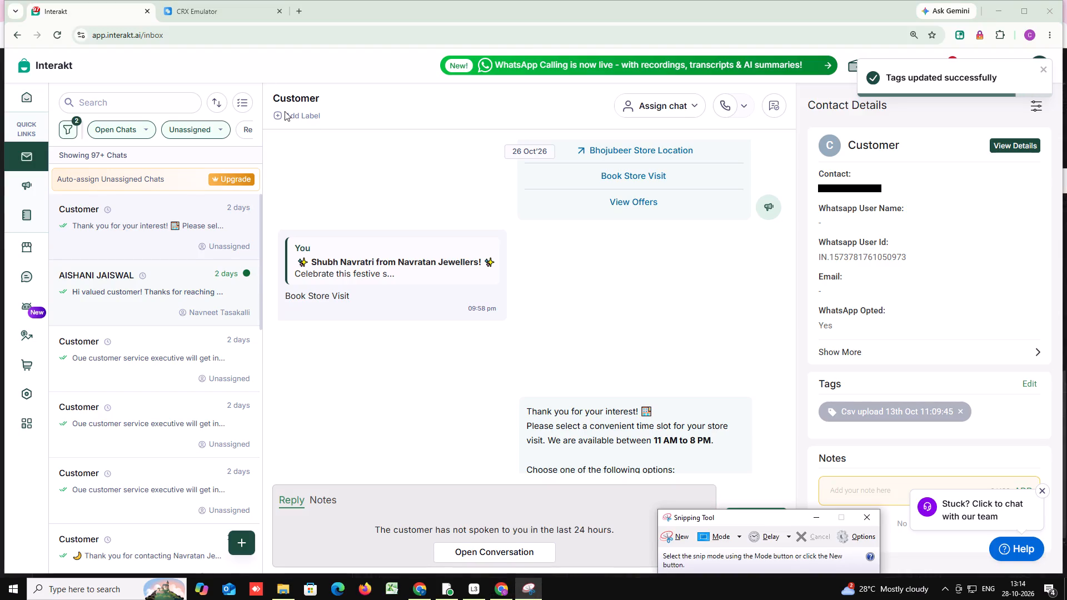
click(679, 535)
drag(258, 82, 269, 93)
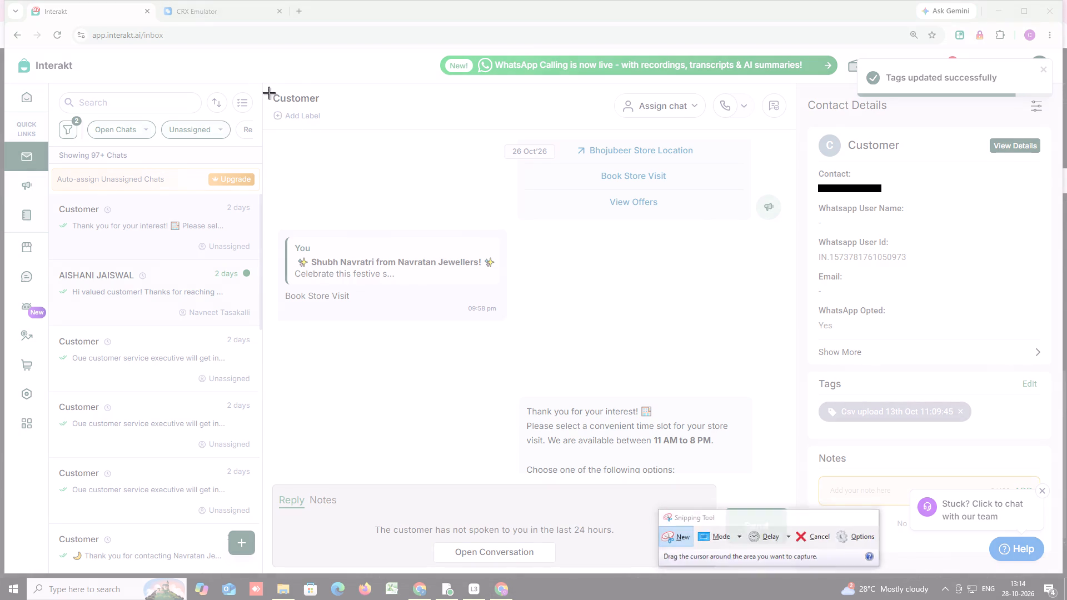
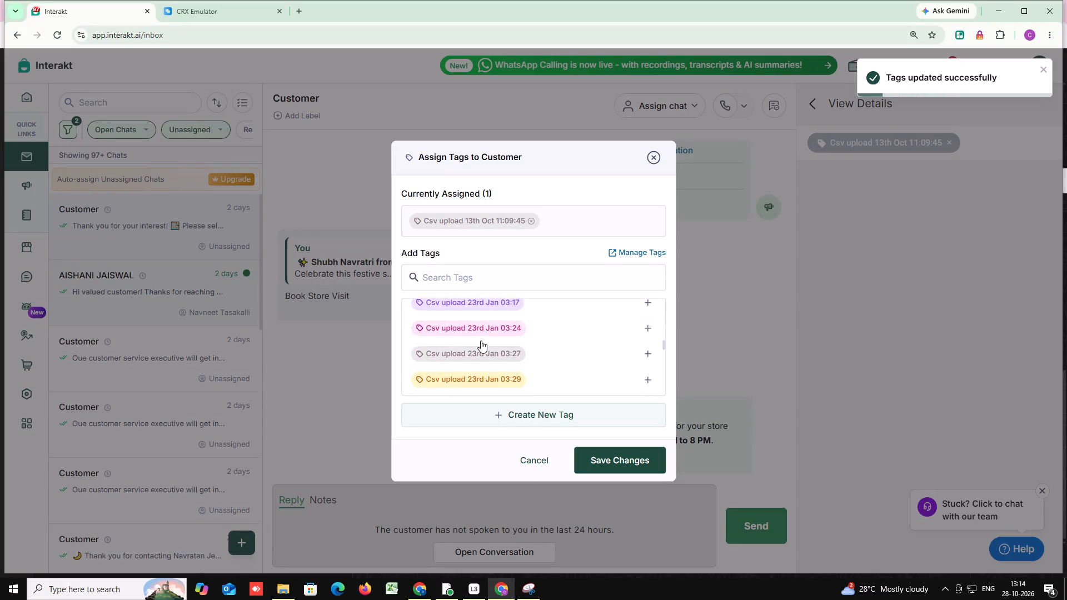
Replace the customer's "Csv upload 13th Oct 11:09:45" tag with "Curious Browsers" and save the tag changes.
scroll(481, 341, down, 6)
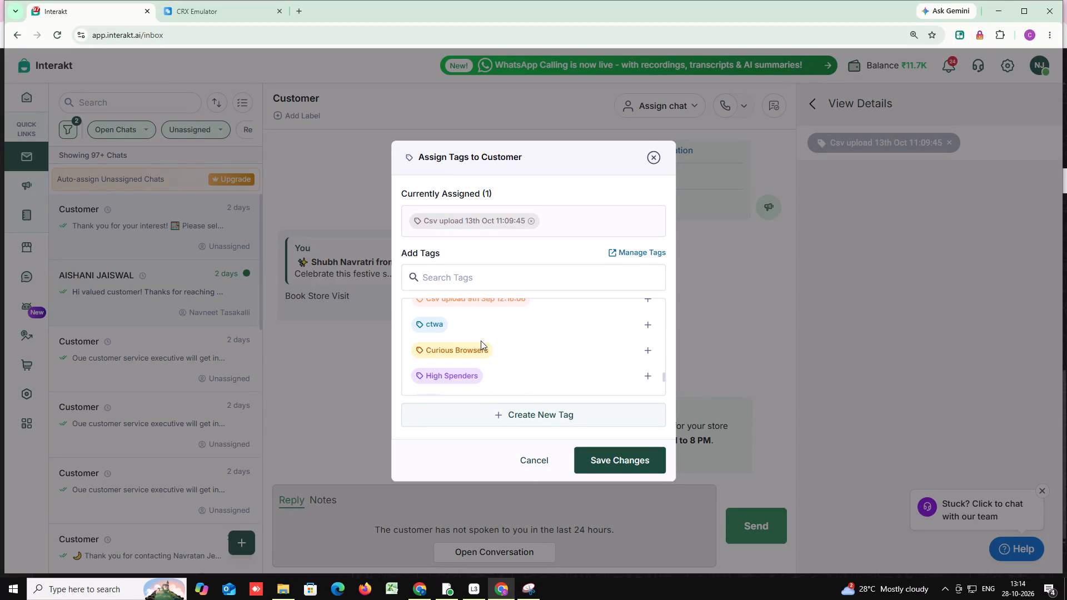
click(478, 344)
click(630, 218)
click(607, 473)
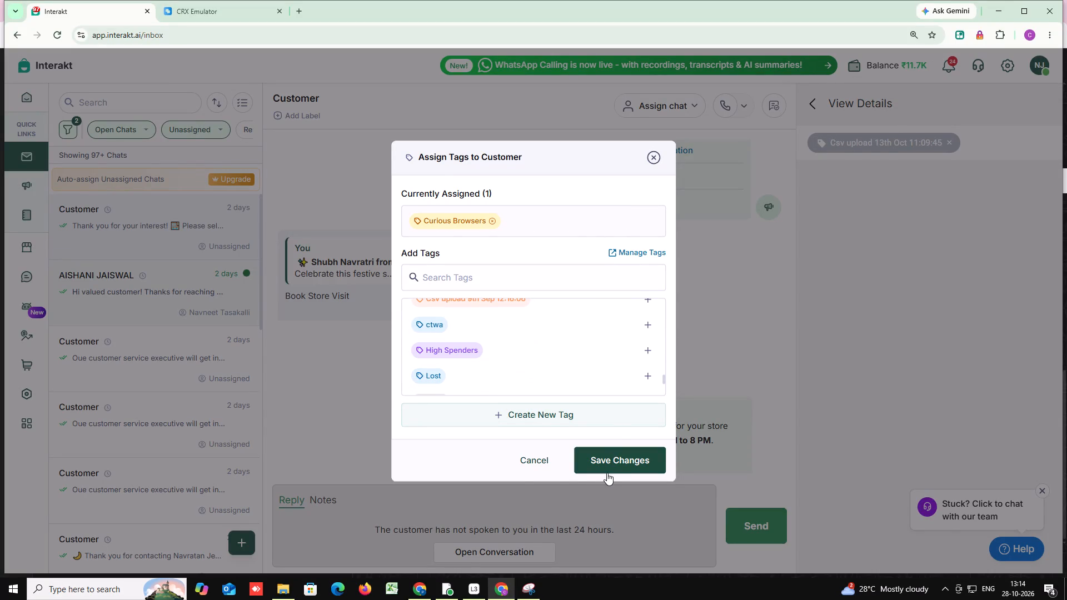
click(607, 457)
Close the open "Book Store Visit" customer chat.
click(772, 107)
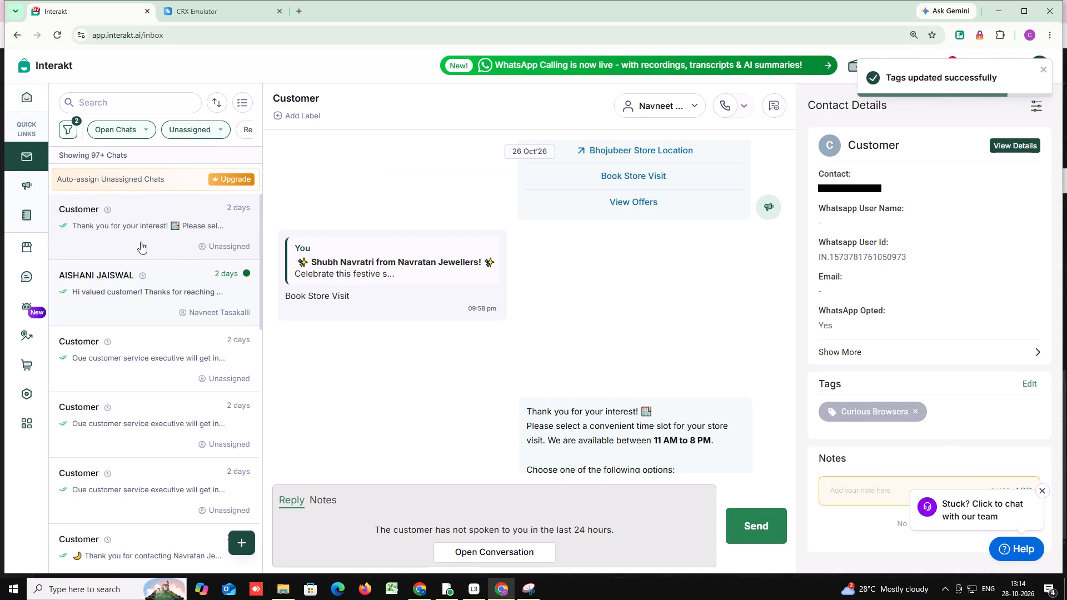
Open the first chat, with the "Hi valued customer!" reply, review its earlier message history, and close the chat.
click(129, 233)
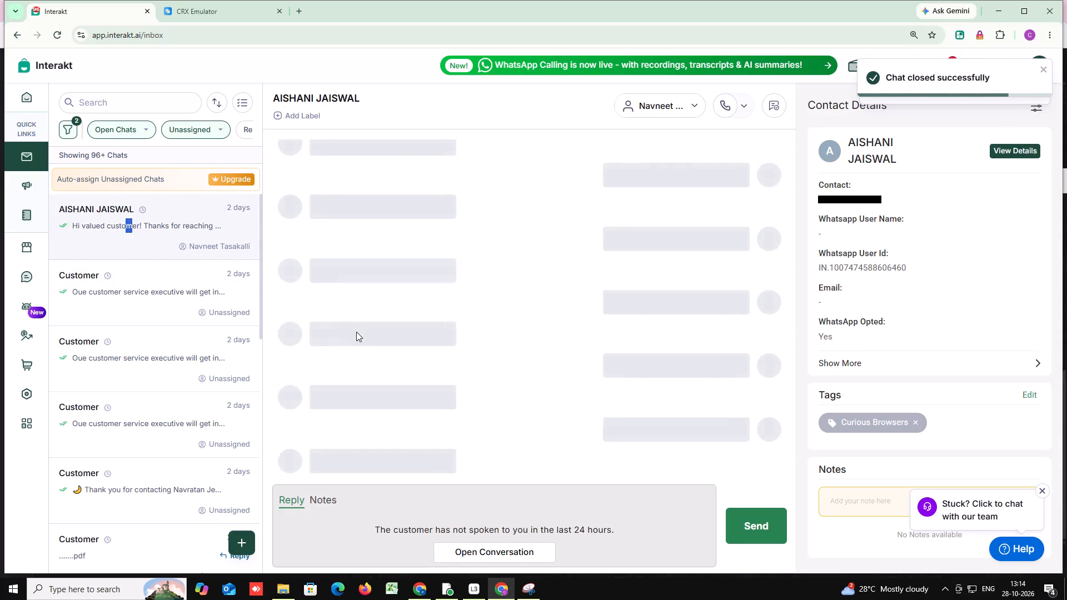
scroll(363, 281, up, 18)
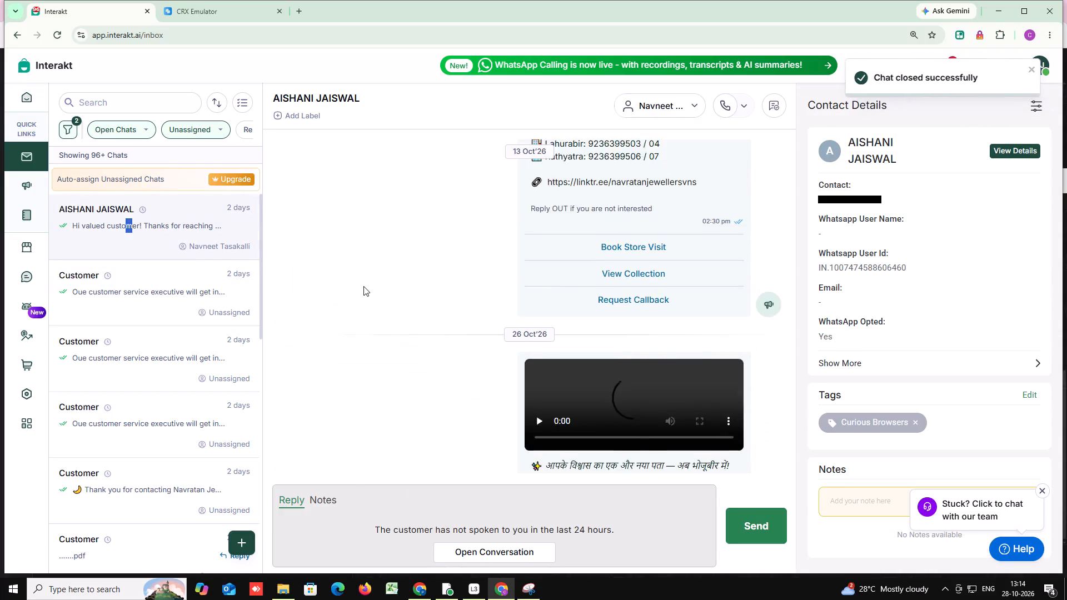
scroll(351, 342, up, 4)
click(776, 106)
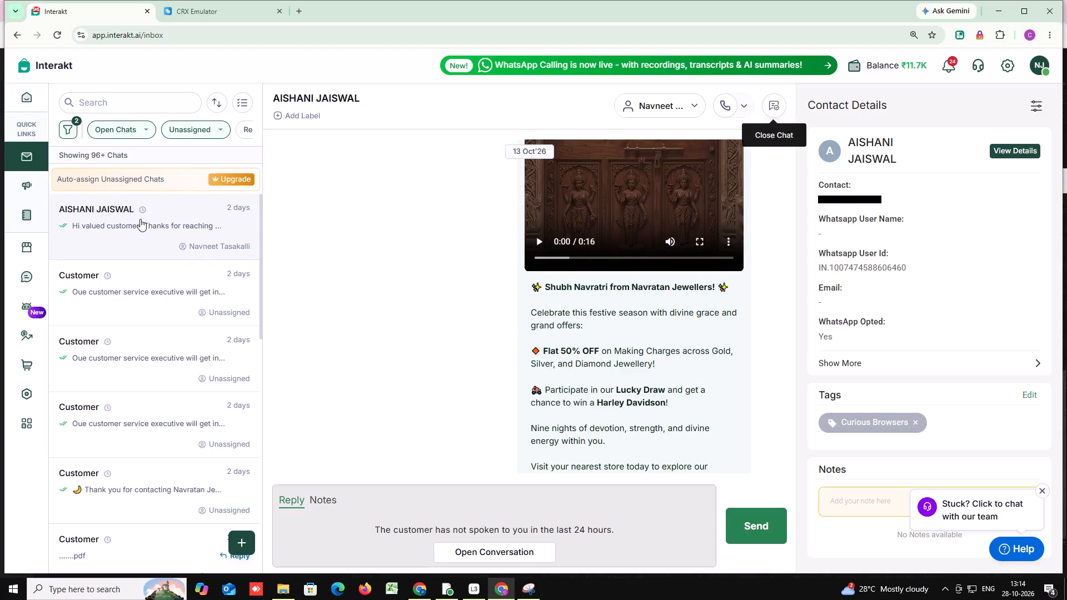
Open the first unassigned chat and capture the customer's "View Offers" conversation and contact details with Snipping Tool.
click(126, 231)
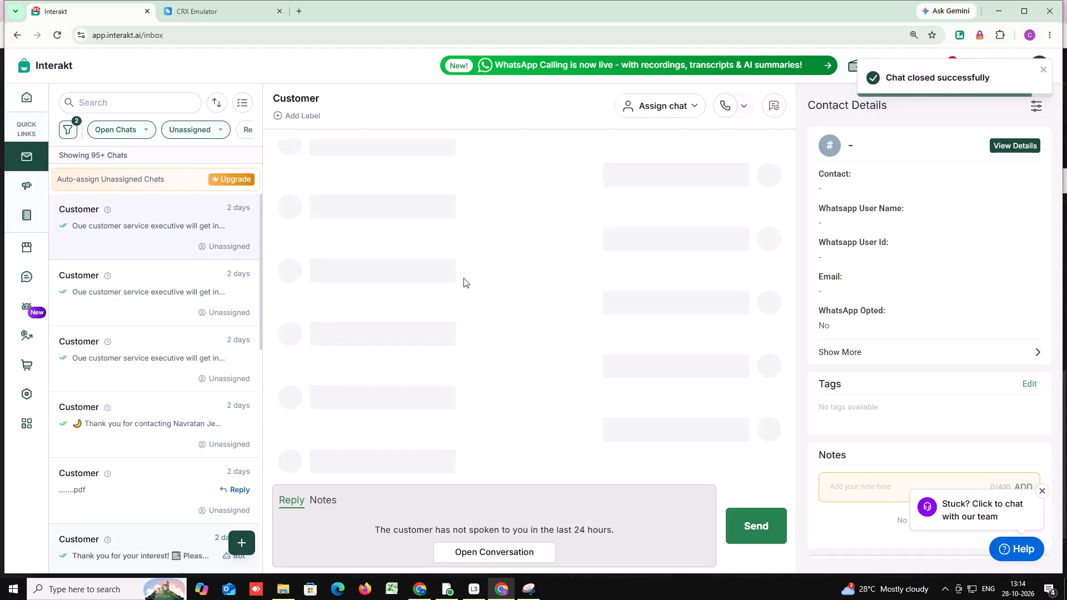
scroll(463, 278, up, 1)
scroll(463, 278, down, 2)
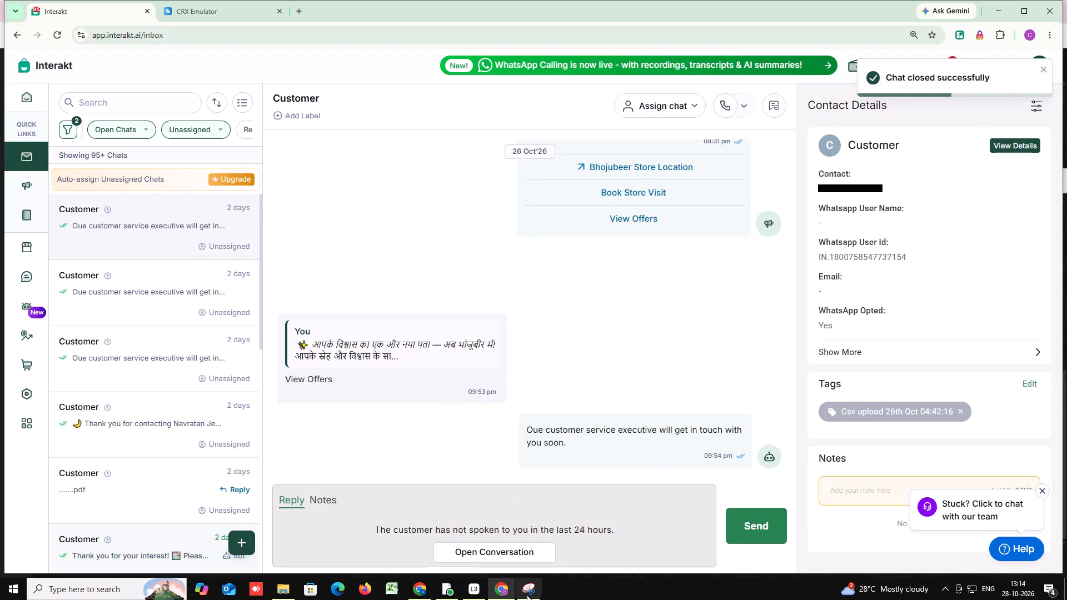
click(532, 599)
click(227, 36)
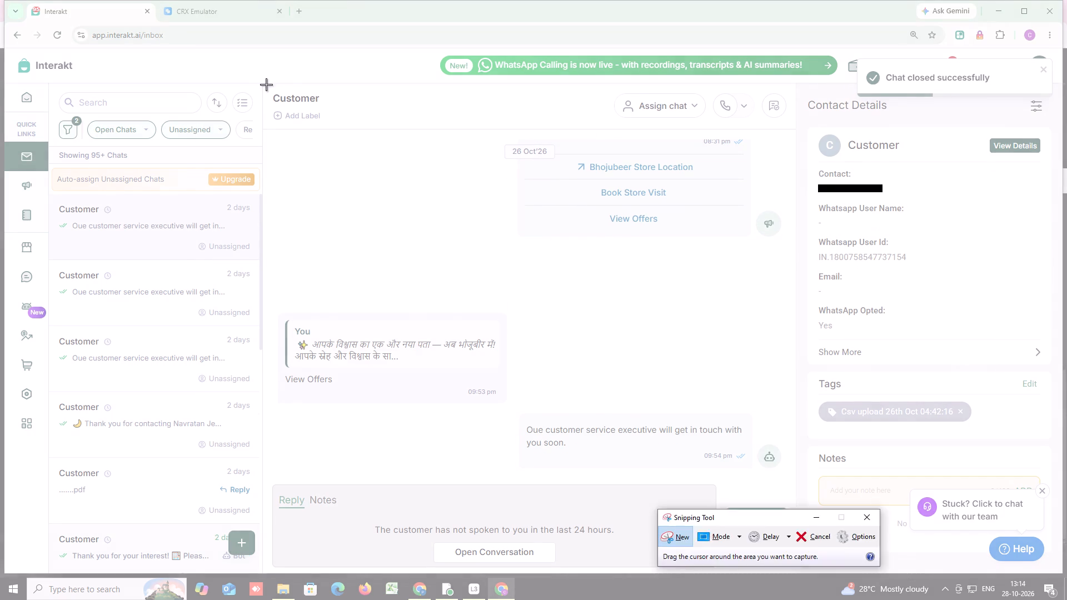
drag(266, 84, 1066, 369)
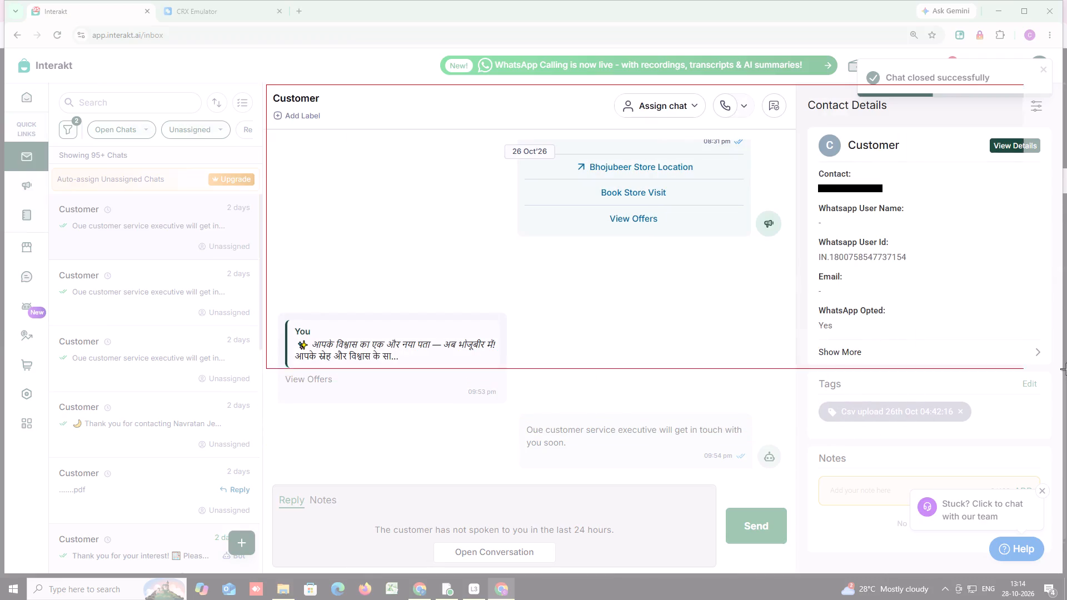
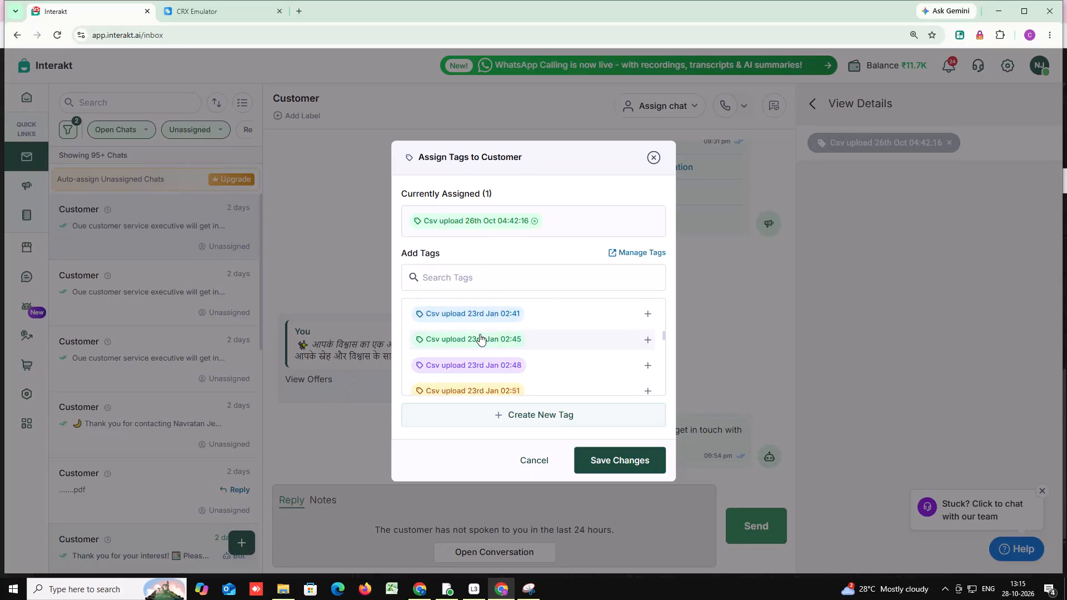
Replace the customer's "Csv upload 26th Oct 04:42:16" tag with "Curious Browsers" and save the tag changes.
scroll(480, 335, down, 10)
scroll(478, 336, up, 1)
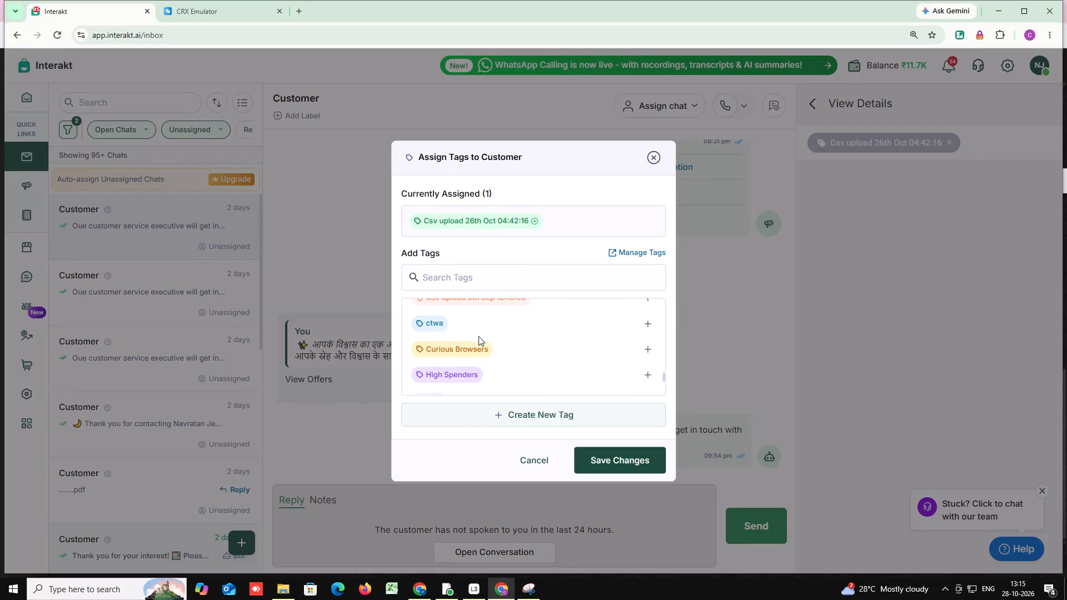
click(456, 346)
click(632, 221)
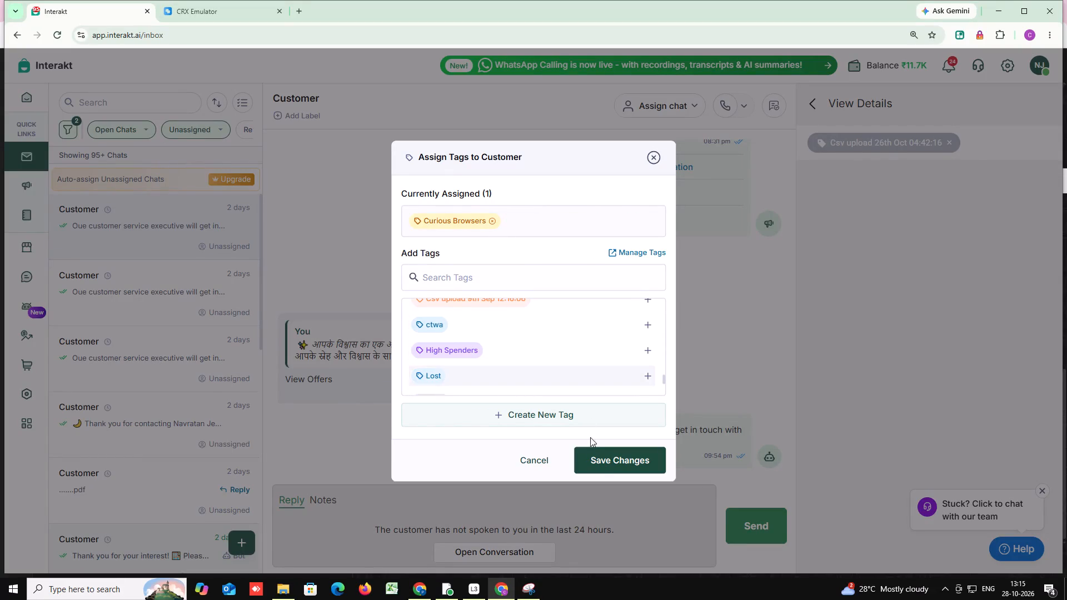
click(599, 461)
Close the open "View Offers" customer chat.
click(770, 110)
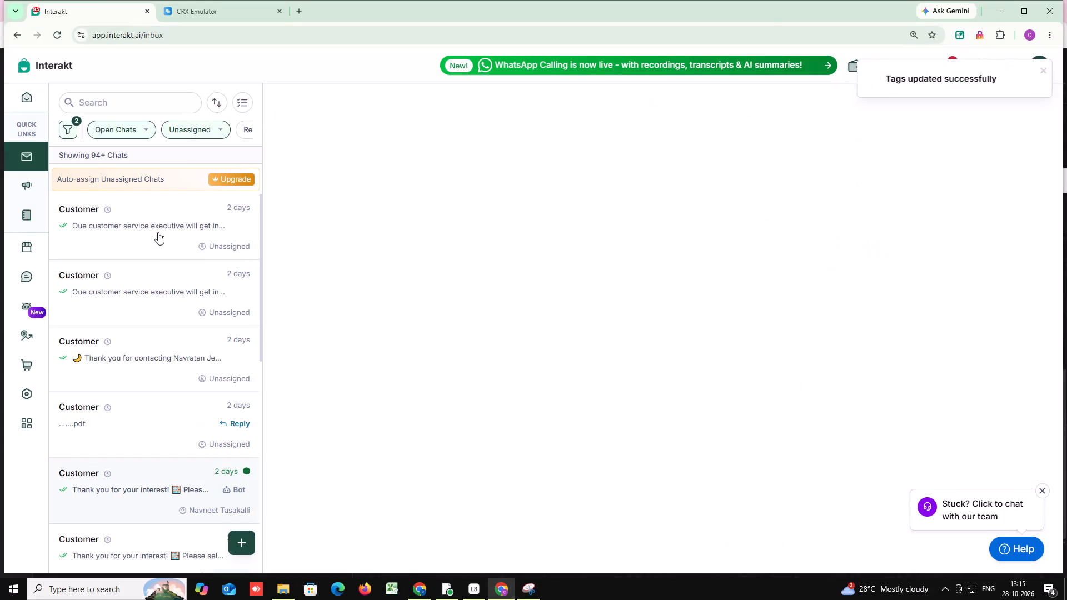
Open the first unassigned chat and start a new Snipping Tool capture of its "View Offers" conversation and contact details.
click(158, 232)
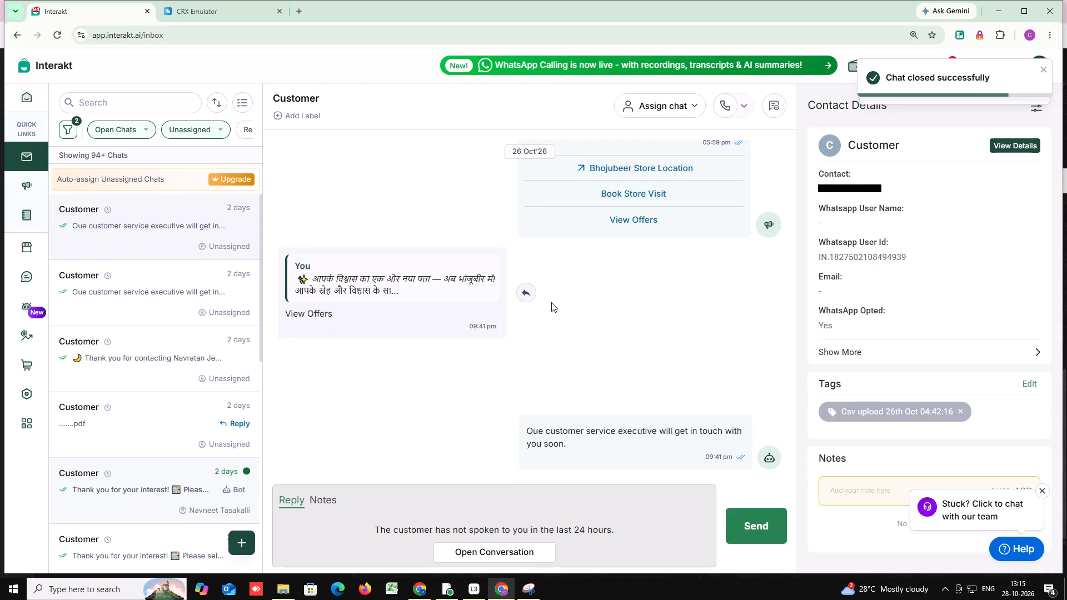
click(532, 591)
click(235, 34)
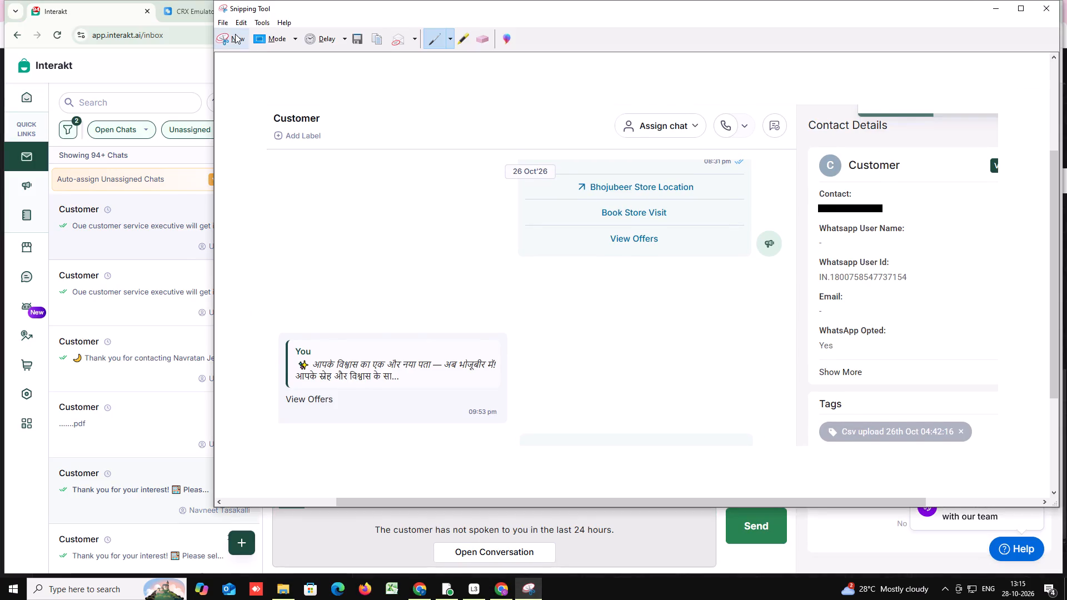
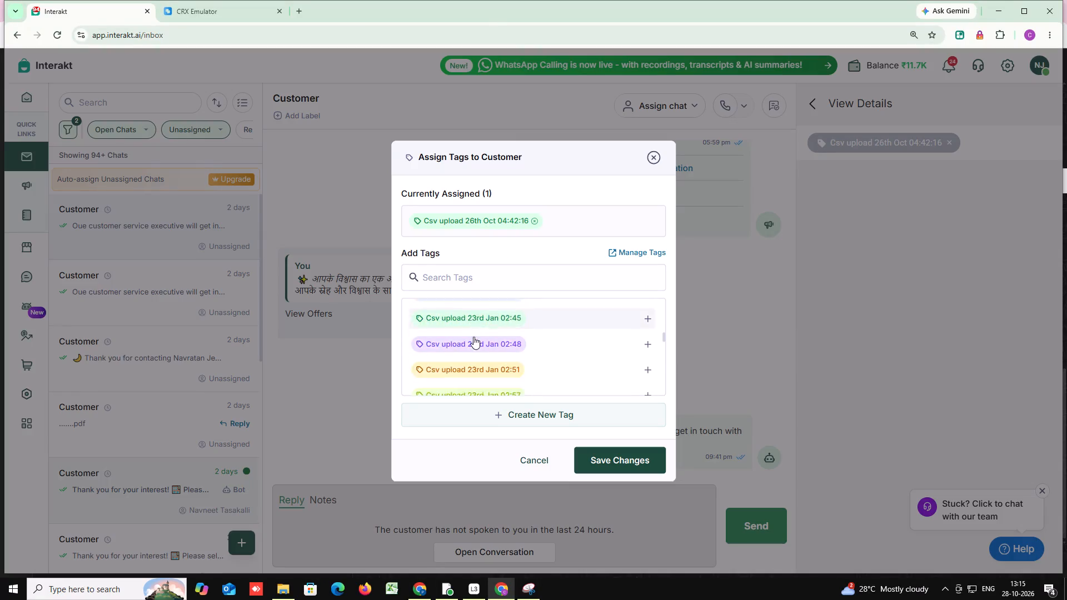
Replace the customer's "Csv upload 26th Oct 04:42:16" tag with "Curious Browsers" and save the tag changes.
scroll(473, 337, down, 6)
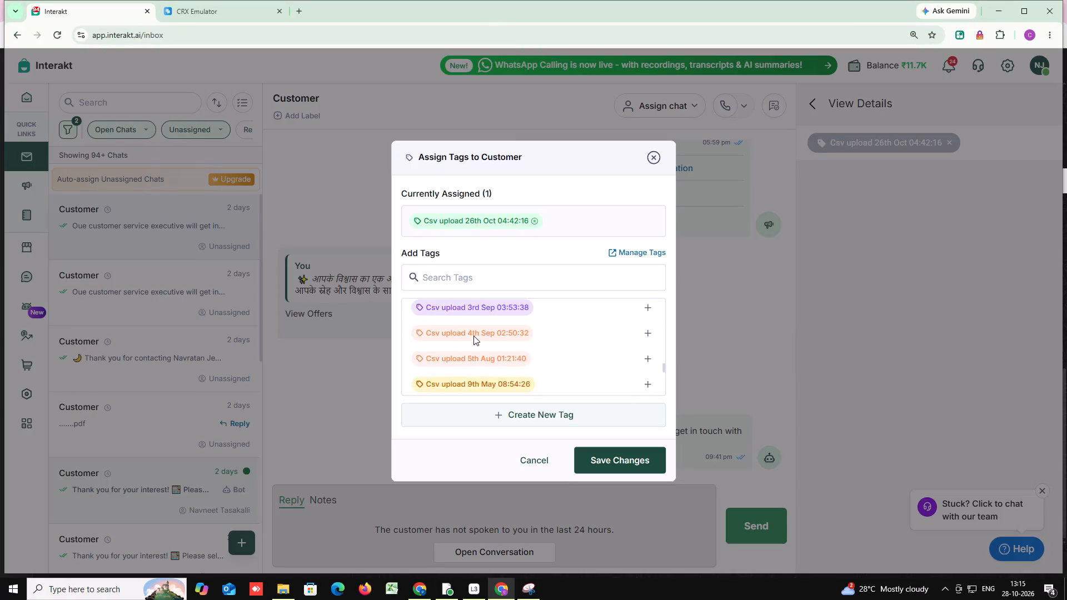
scroll(473, 336, down, 2)
click(473, 344)
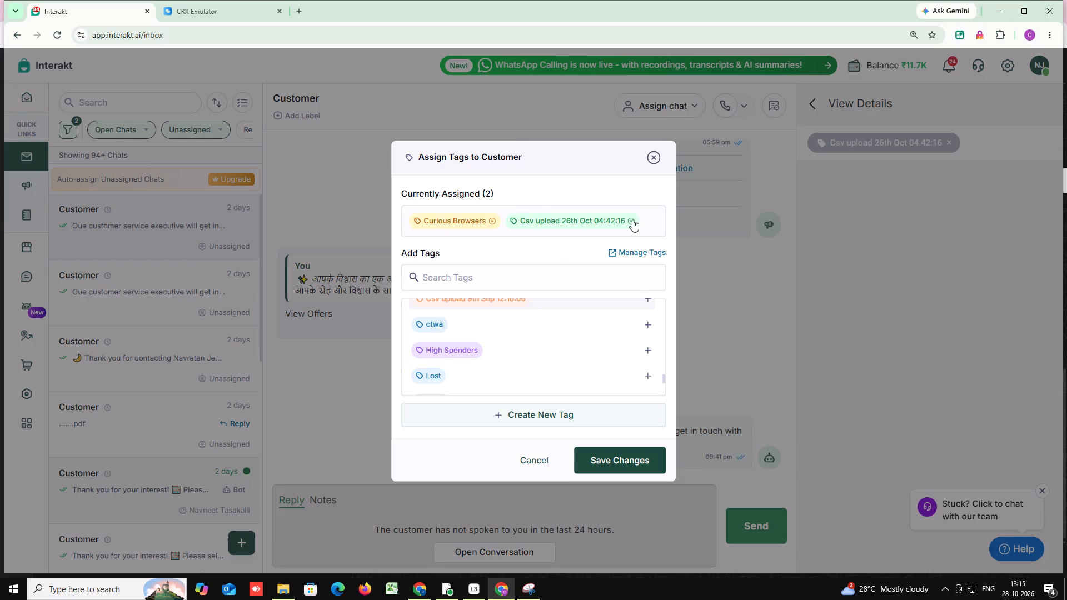
click(633, 221)
click(612, 456)
Close the open "View Offers" customer chat.
click(774, 110)
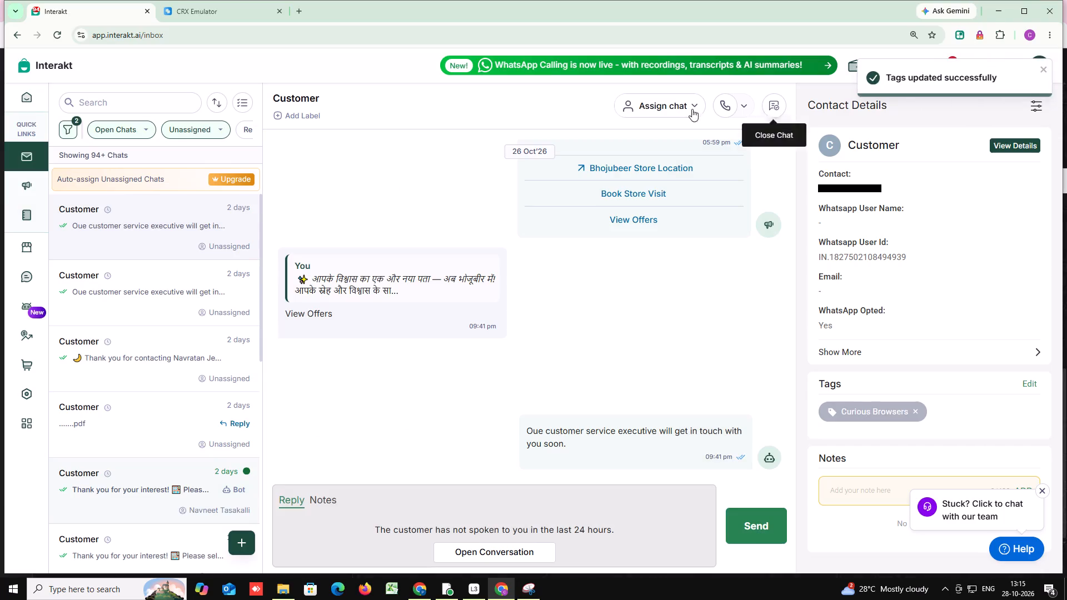
Open the first unassigned chat and remove the "Csv upload 23rd Mar 02:21" tag from its contact.
click(111, 239)
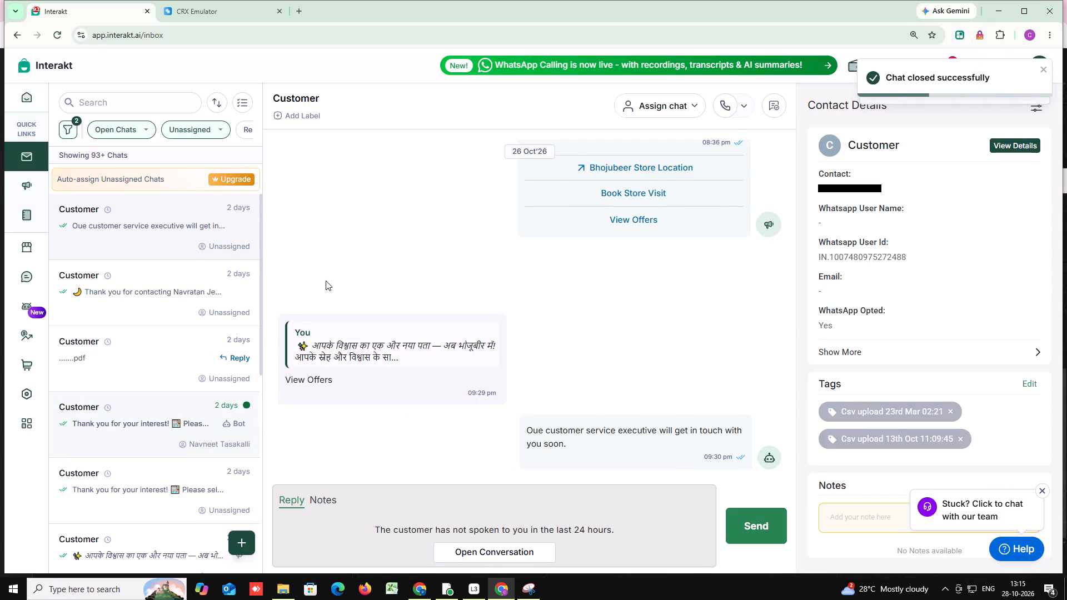
click(945, 409)
click(951, 412)
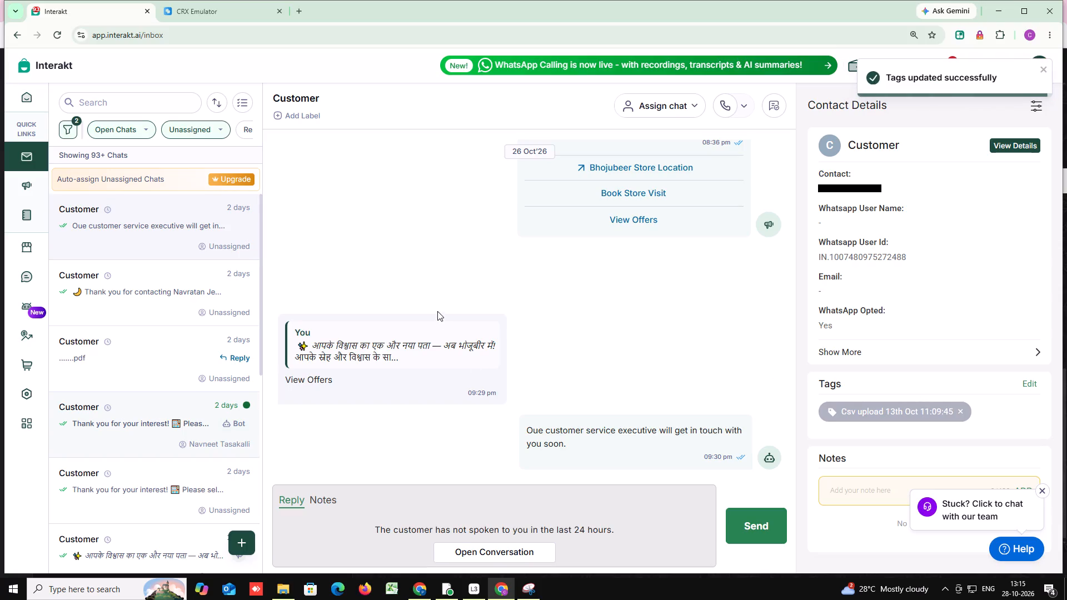
Capture the chat's "View Offers" conversation together with the contact details in a new Snipping Tool snip.
click(530, 593)
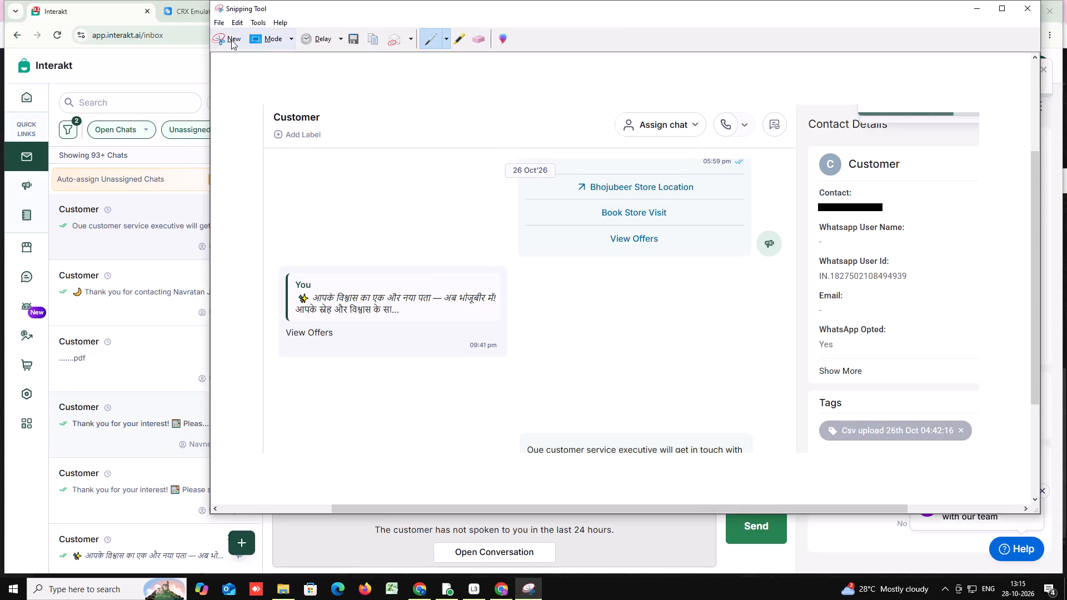
click(228, 38)
drag(268, 87, 910, 399)
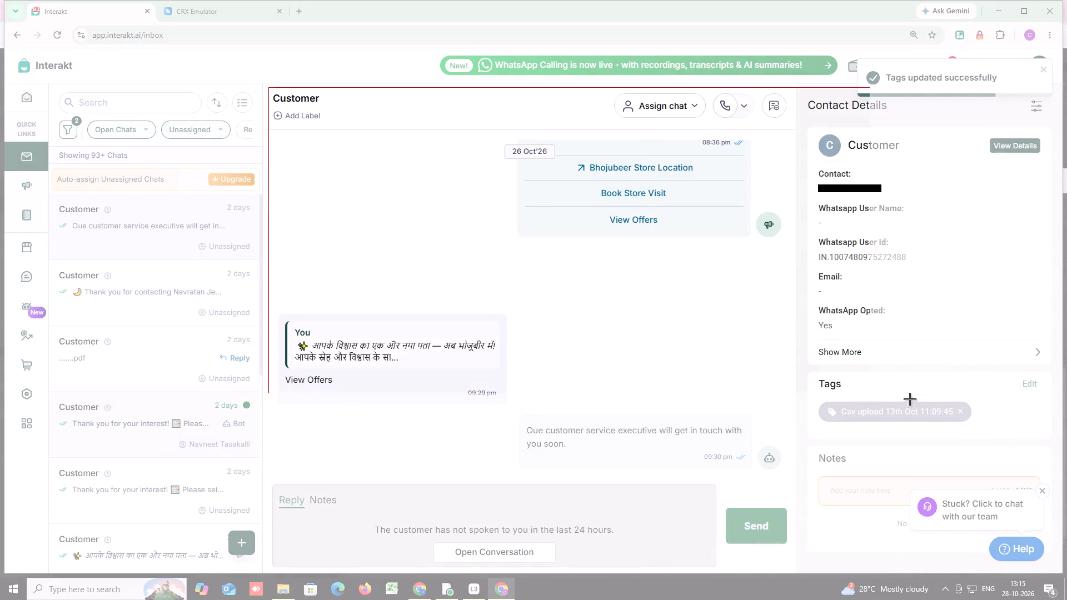
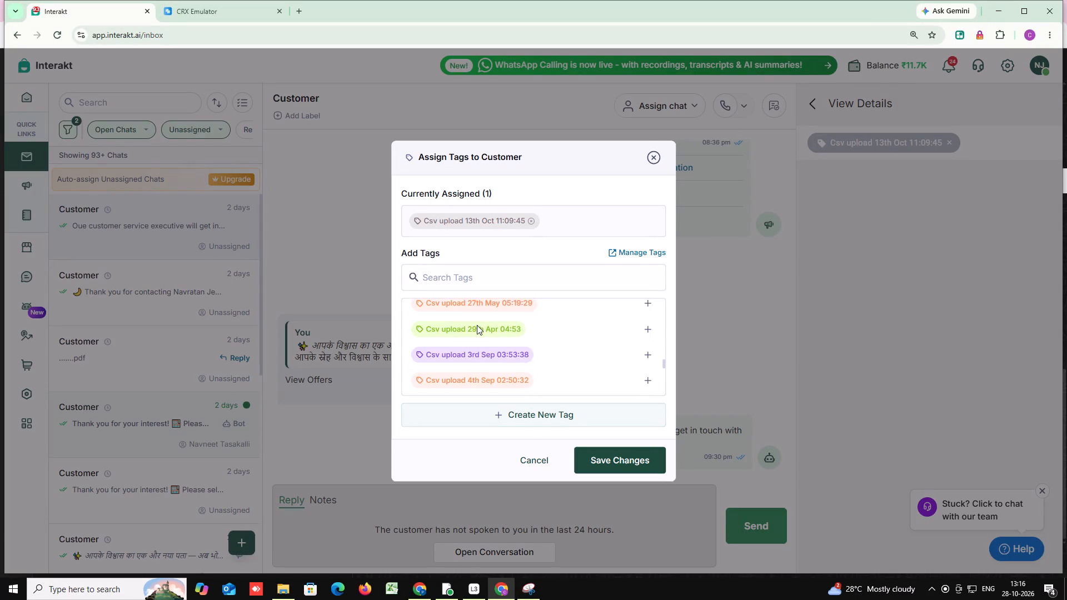
Replace the customer's "Csv upload 13th Oct 11:09:45" tag with "Curious Browsers" and save the tag changes.
scroll(477, 325, down, 2)
click(472, 344)
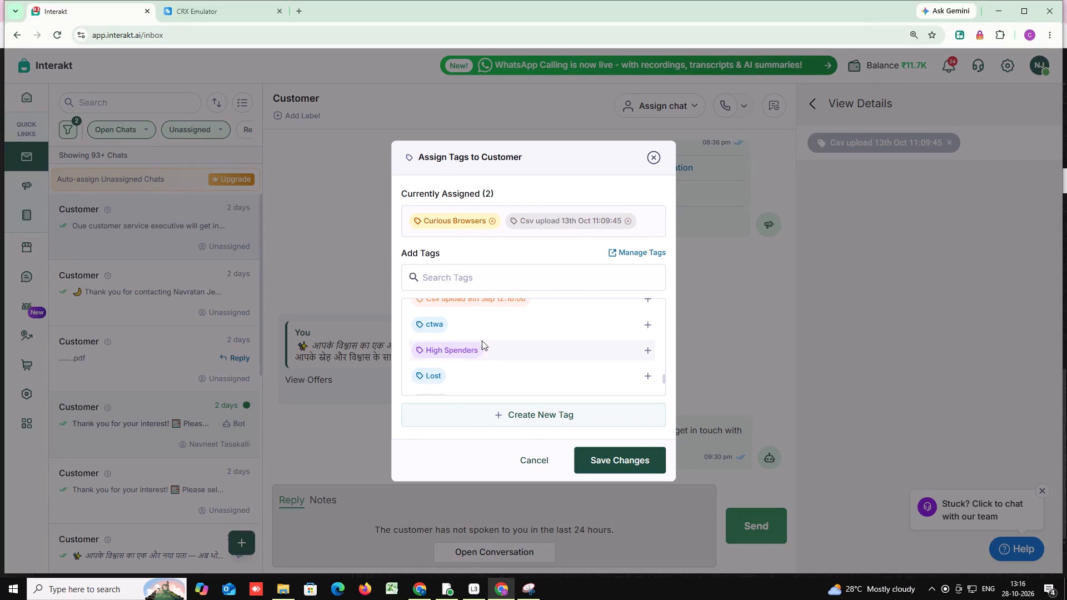
click(630, 218)
click(626, 455)
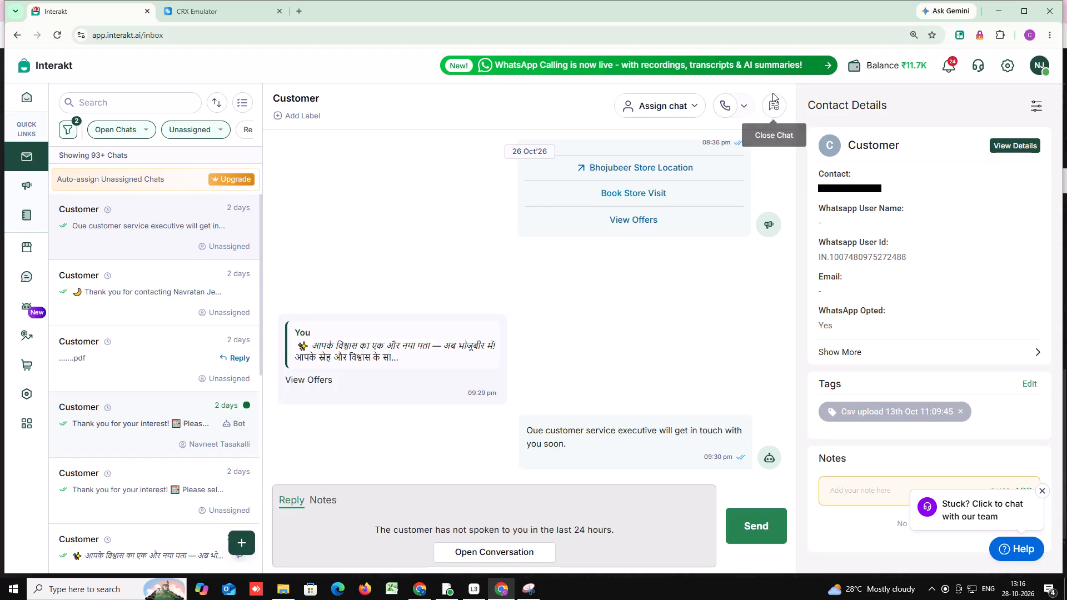